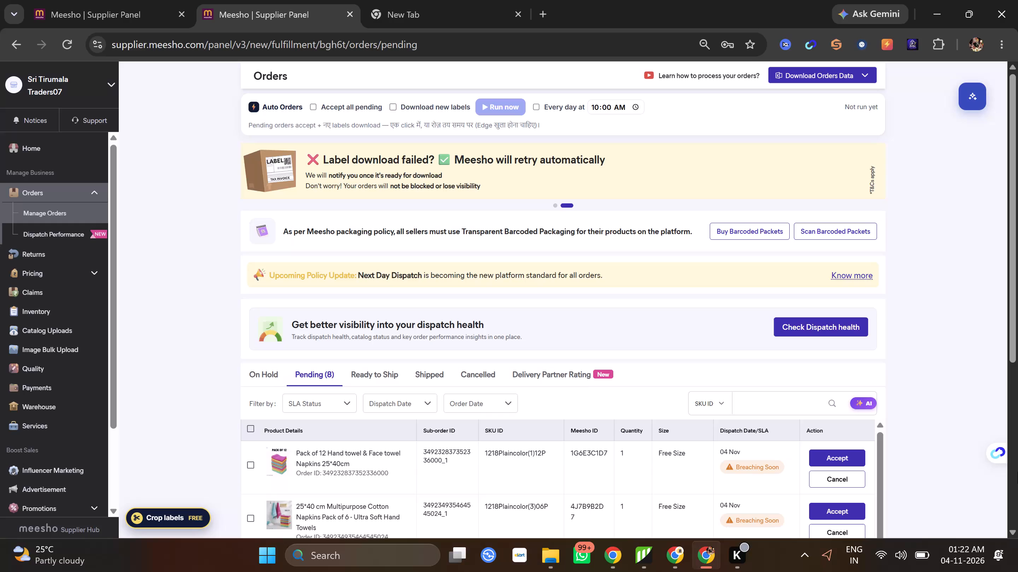
Reload the pending orders page, then bulk-accept all pending orders so they move to Ready to Ship.
click(63, 41)
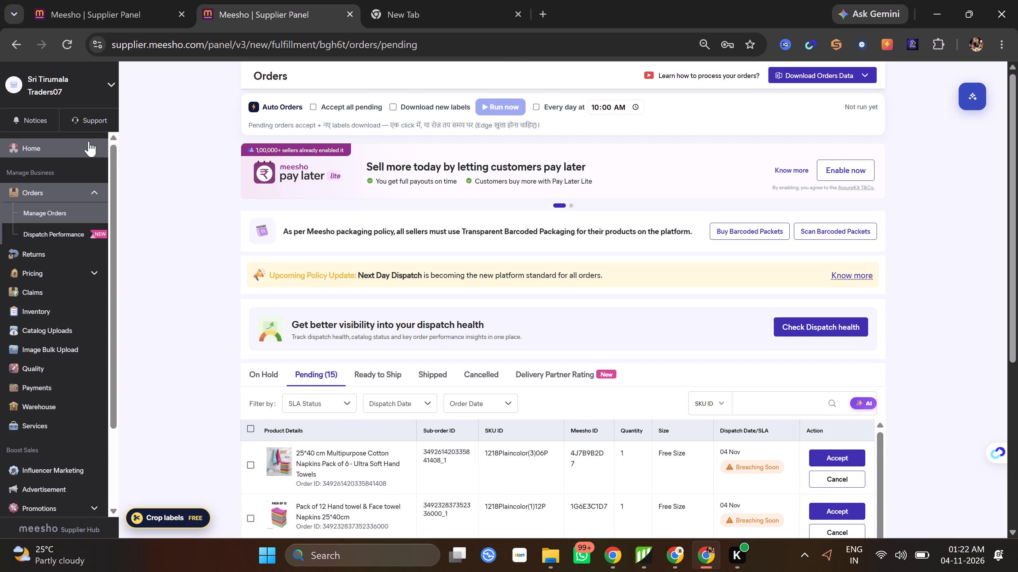
scroll(304, 244, up, 1)
scroll(304, 250, down, 1)
click(251, 359)
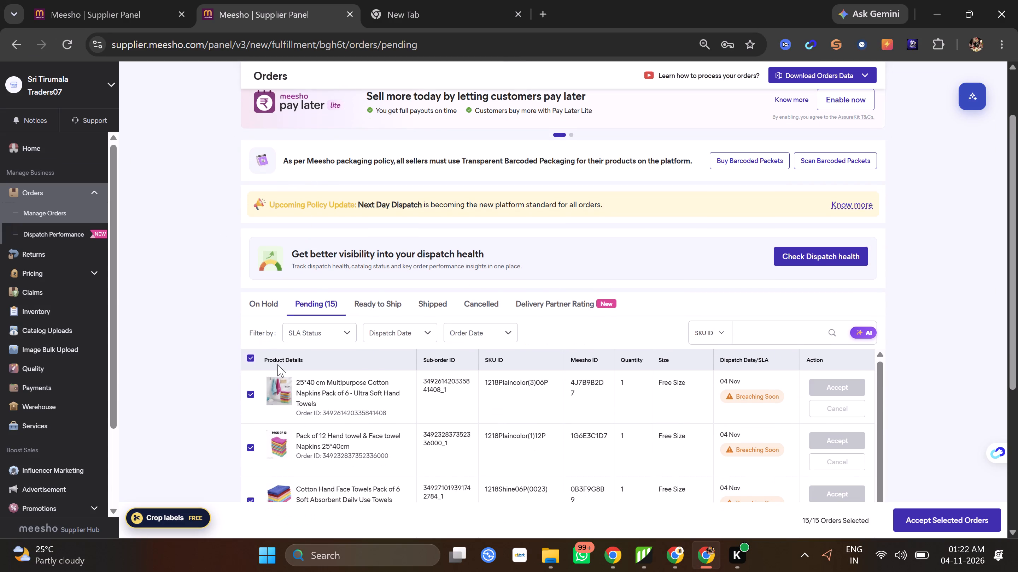
click(958, 527)
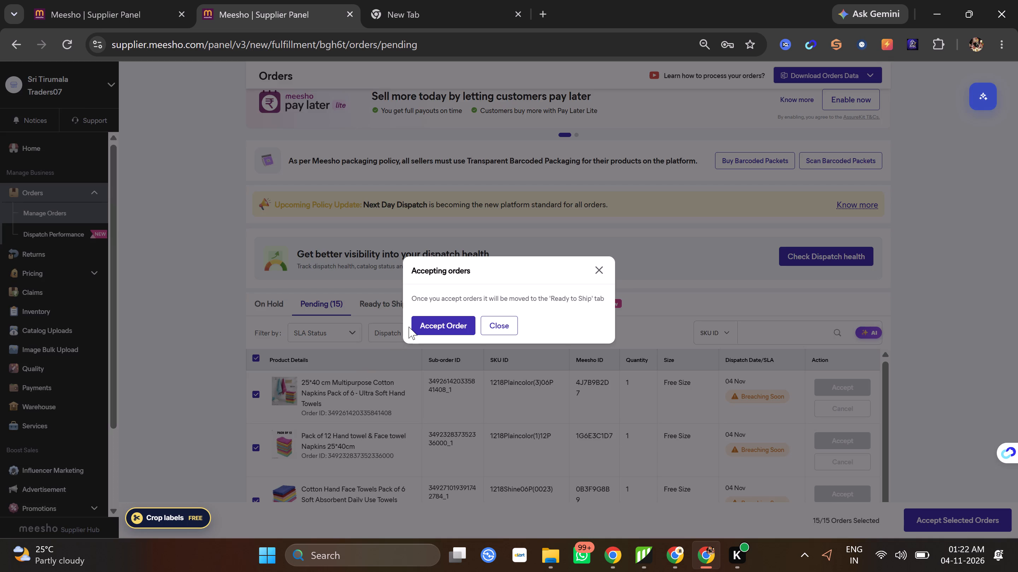
click(409, 327)
click(419, 327)
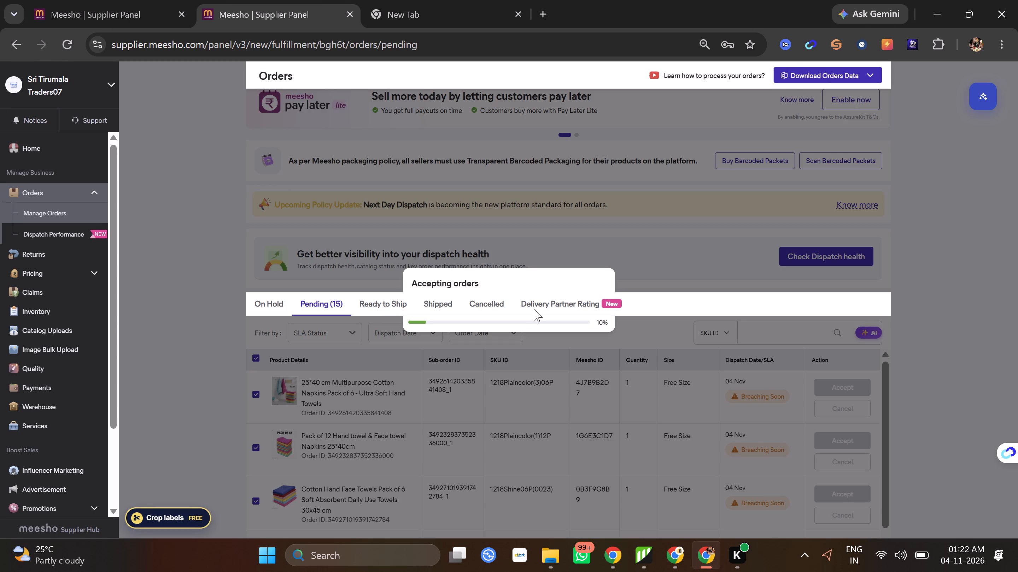
Reload the pending orders page to refresh the order list.
click(62, 44)
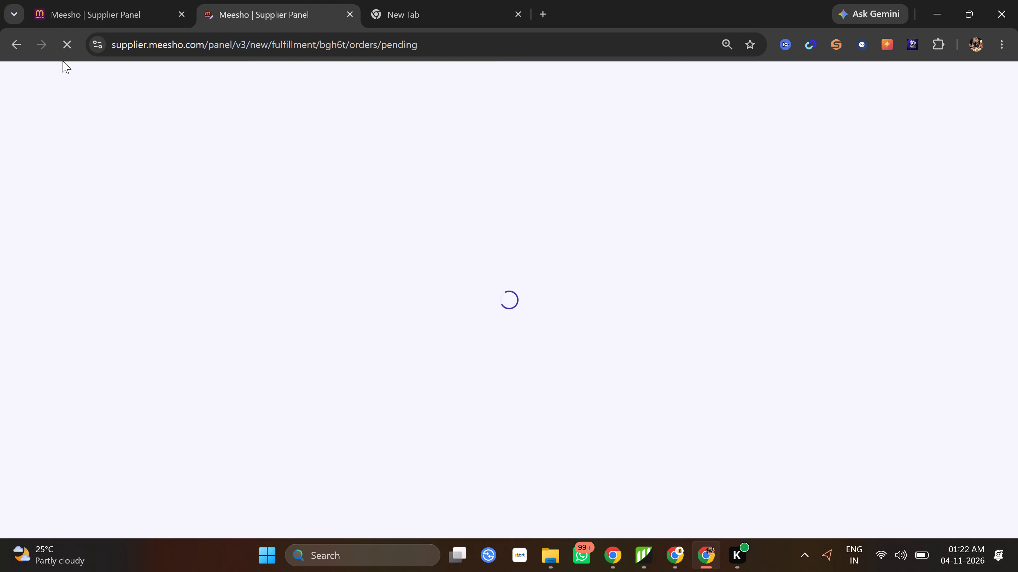
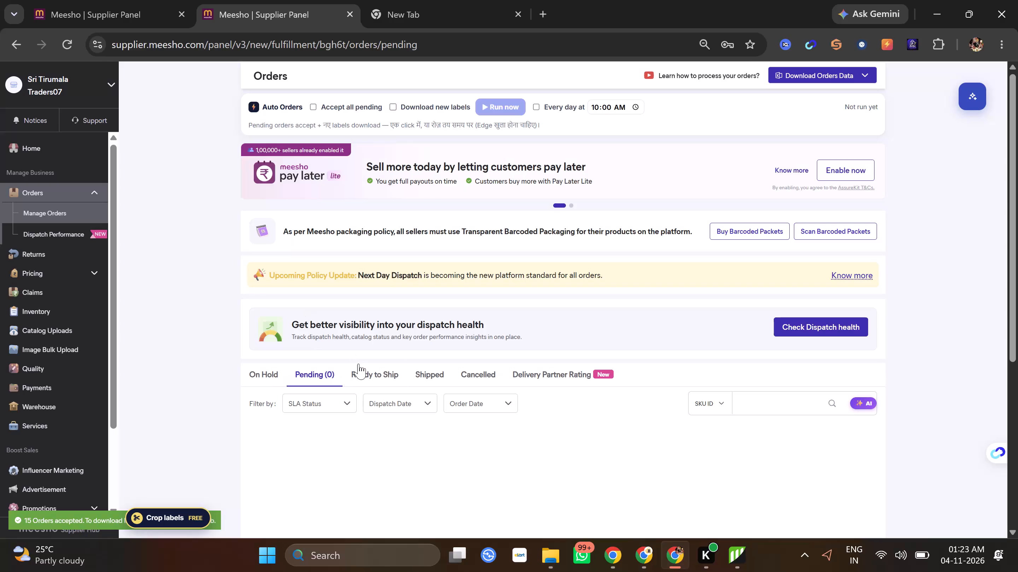
Open the Ready to Ship orders and reload the page to refresh the list.
click(360, 366)
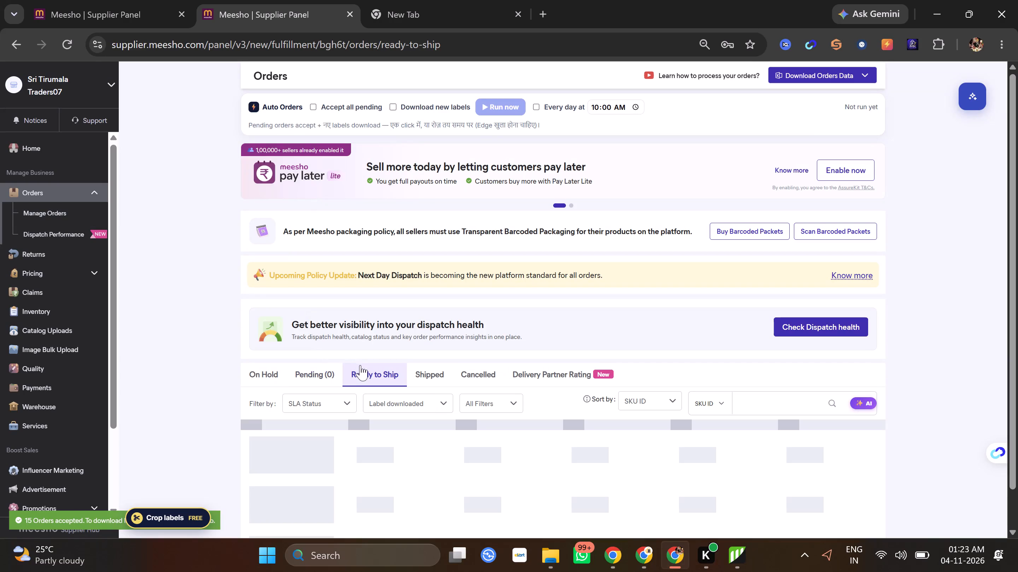
click(61, 46)
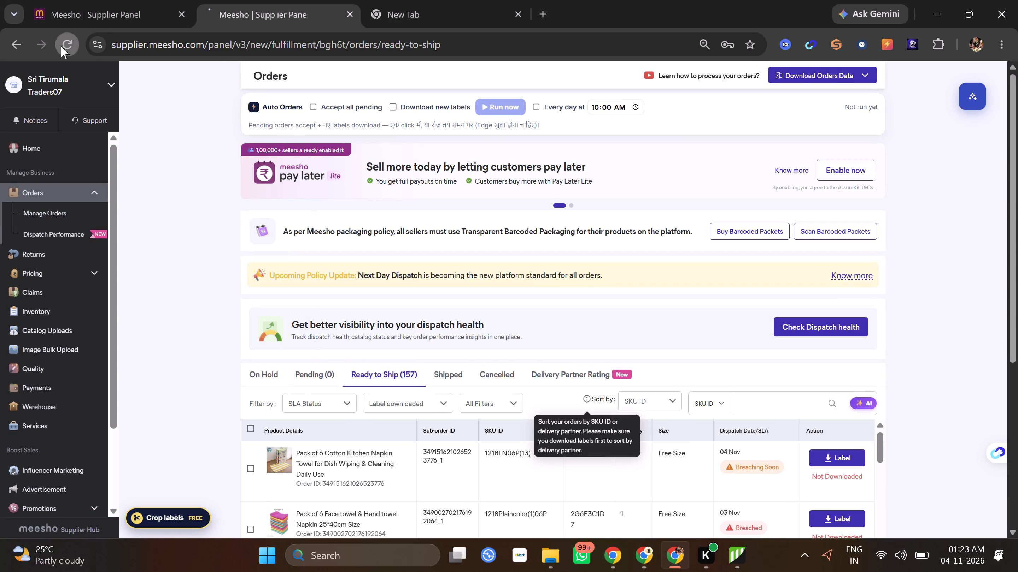
scroll(217, 173, down, 2)
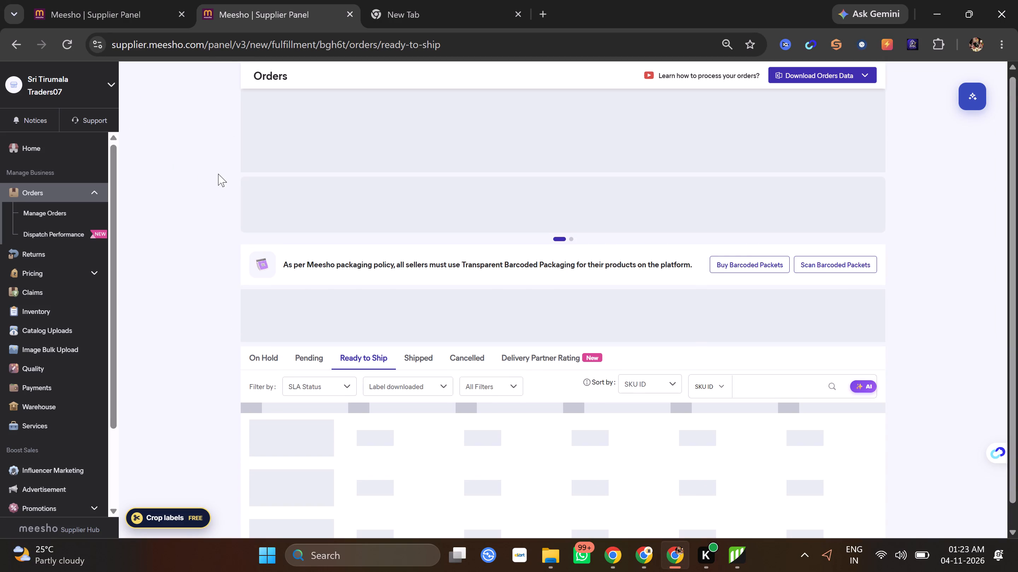
scroll(480, 318, down, 4)
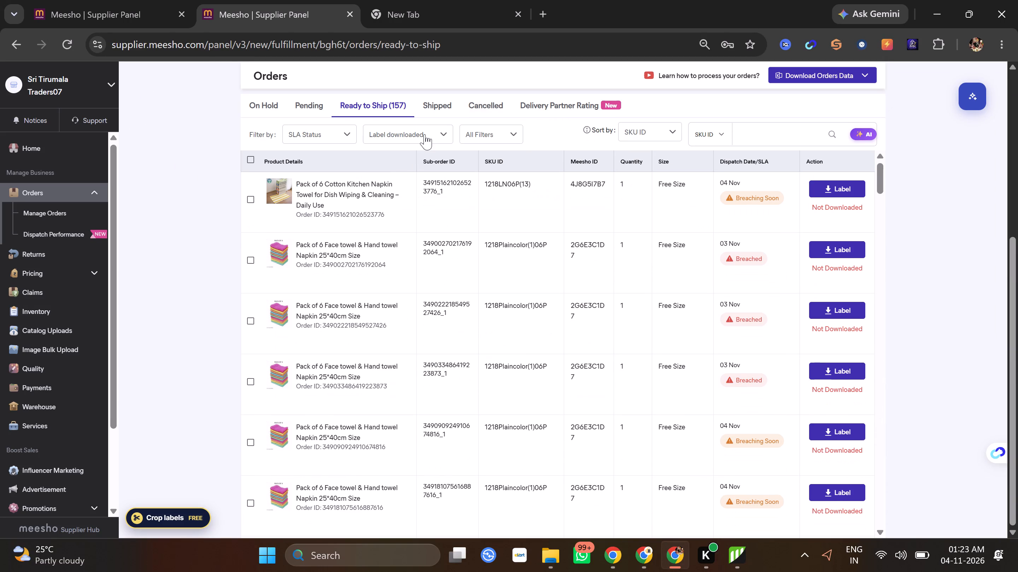
Filter the Ready to Ship orders by Label downloaded set to Yes, and clear that filter again after checking.
click(425, 133)
click(378, 160)
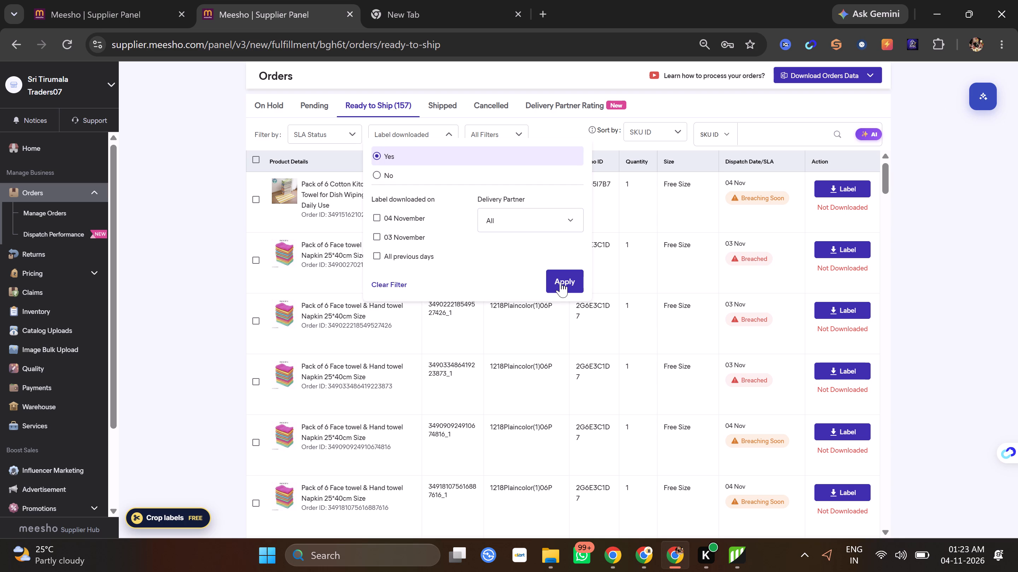
click(561, 281)
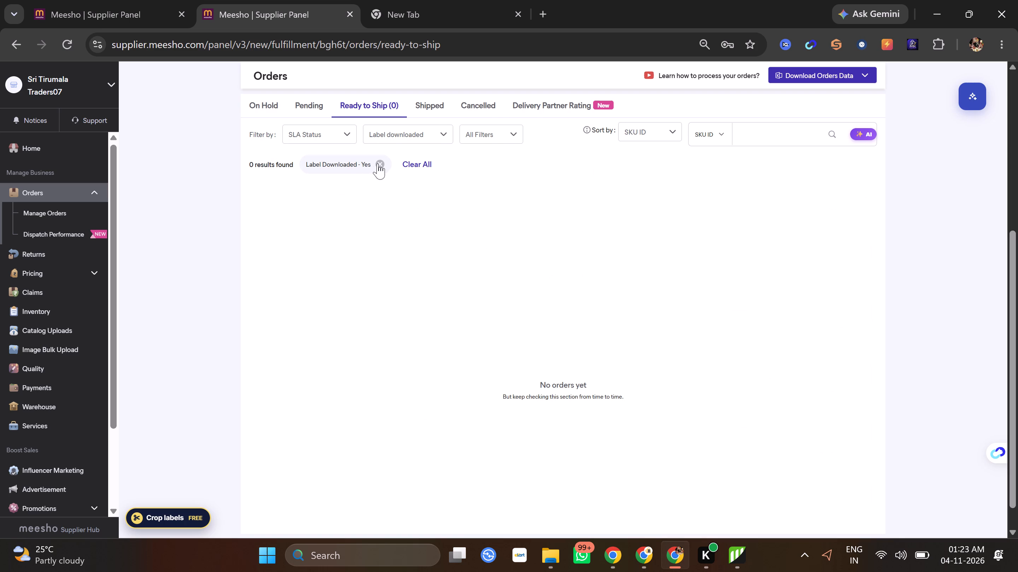
click(378, 163)
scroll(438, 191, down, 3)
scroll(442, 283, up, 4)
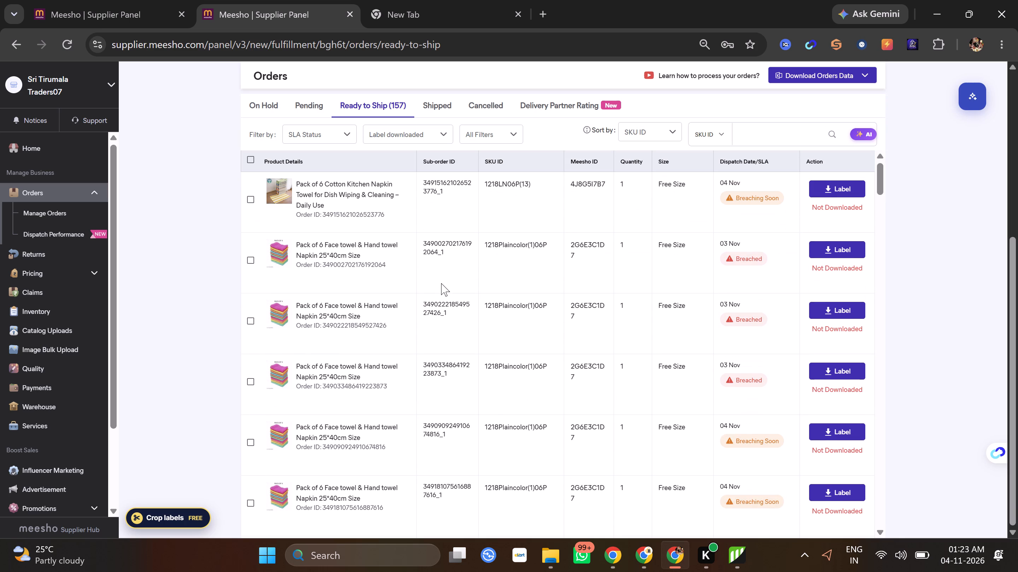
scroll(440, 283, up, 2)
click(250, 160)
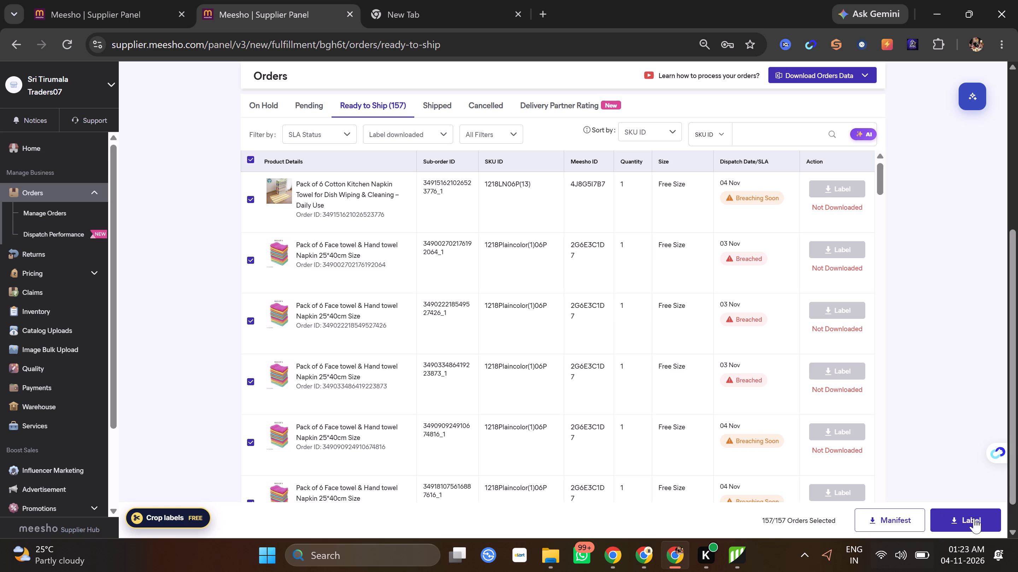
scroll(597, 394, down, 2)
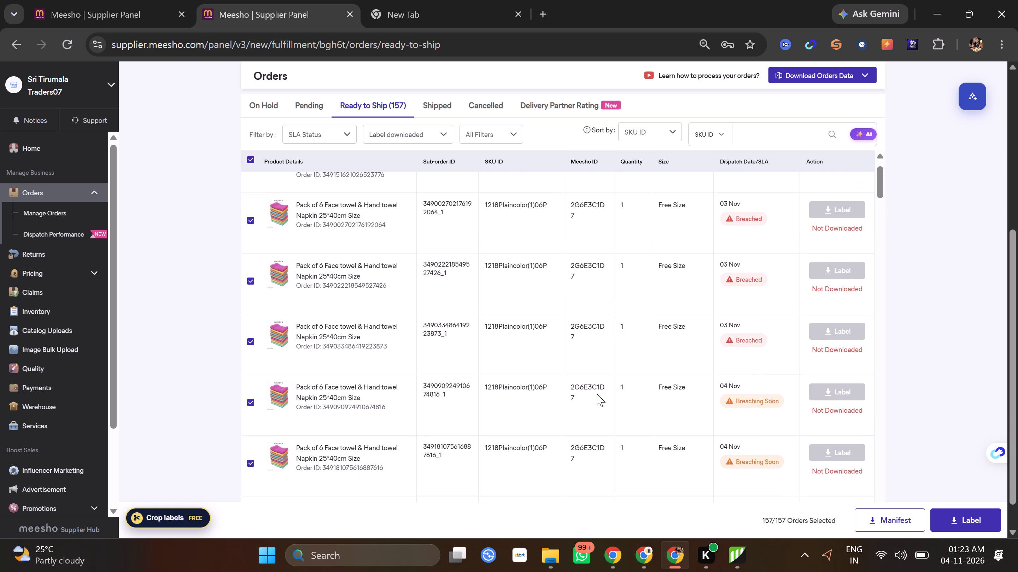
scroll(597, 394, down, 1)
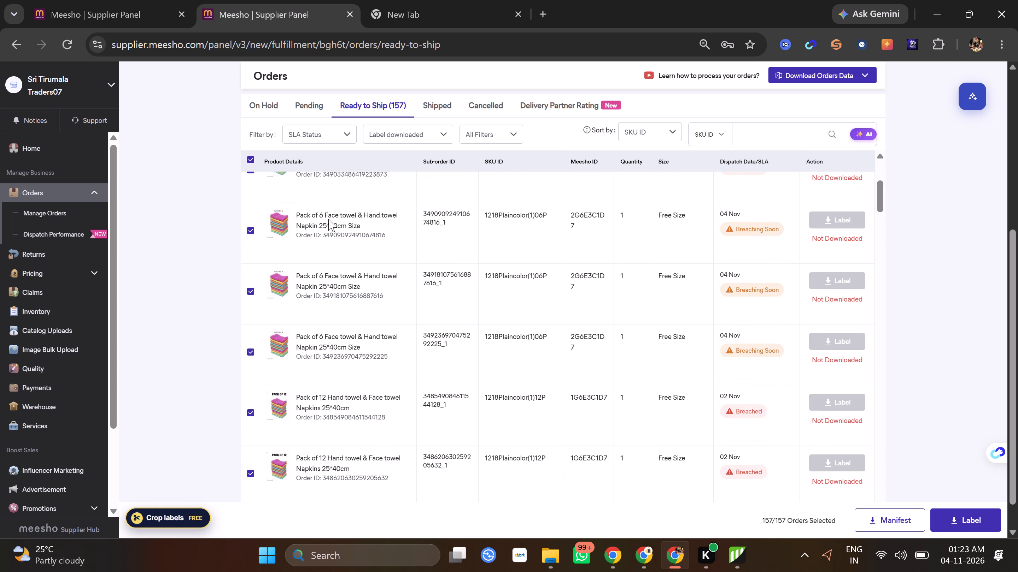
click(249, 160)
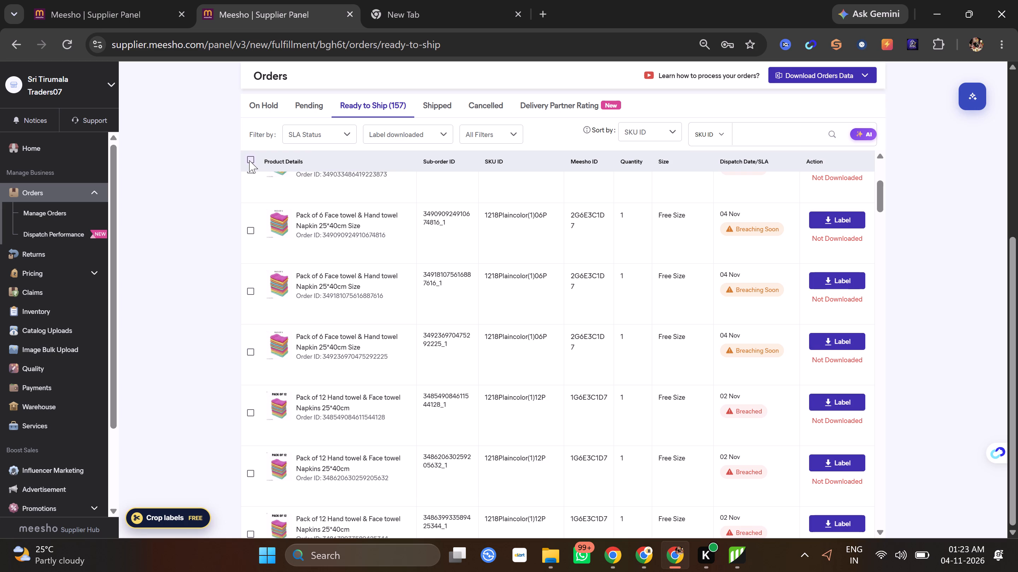
Select the six Pack of 6 Face towel & Hand towel orders with SKU 1218Plaincolor(1)06P.
scroll(527, 399, up, 4)
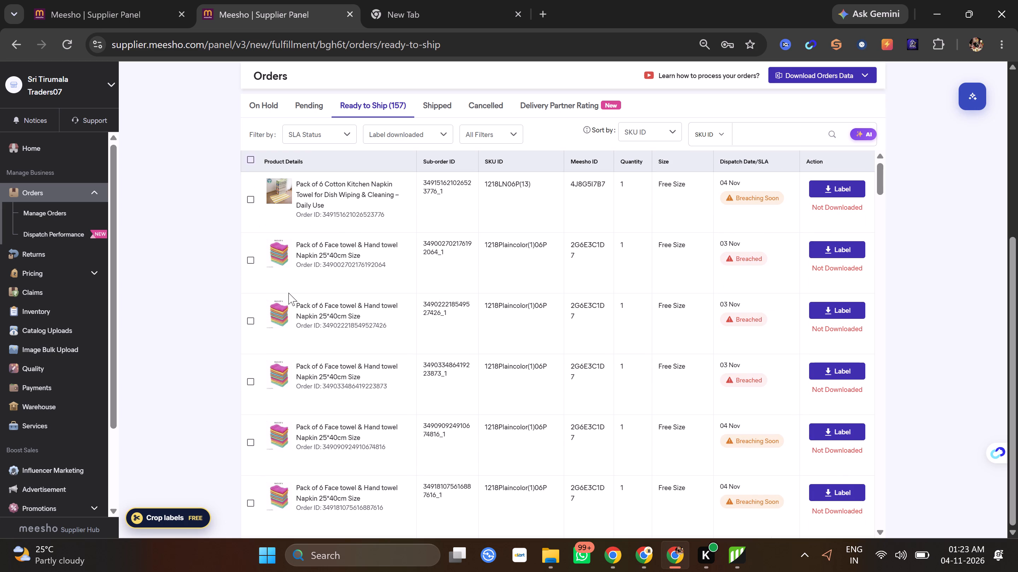
click(249, 261)
click(252, 323)
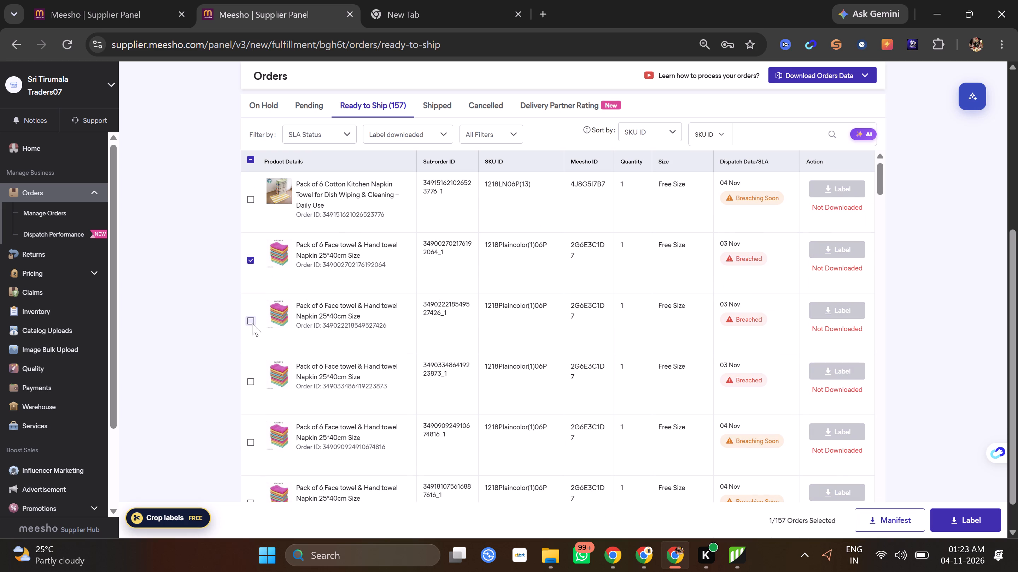
click(254, 381)
click(252, 448)
scroll(337, 359, down, 3)
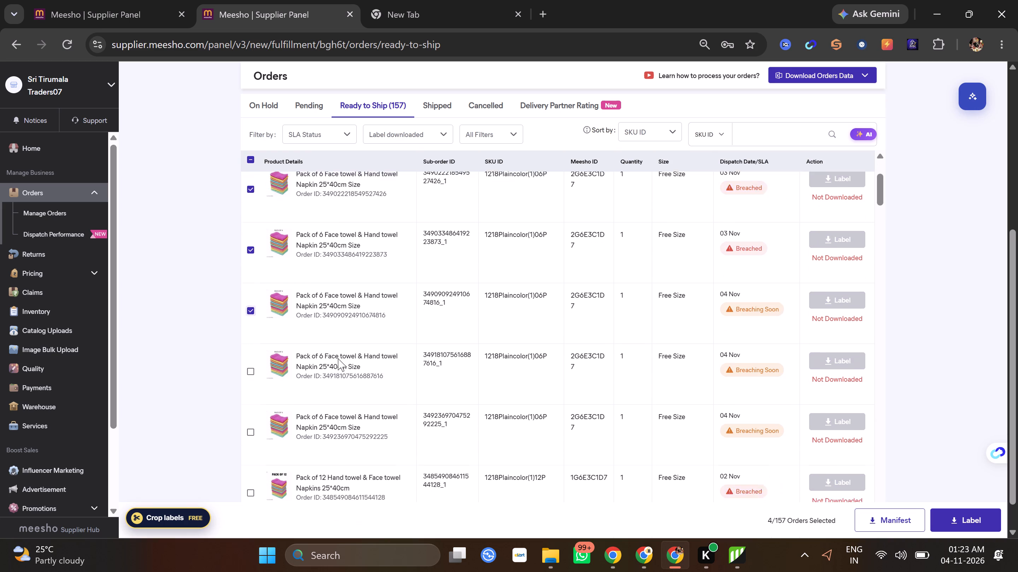
click(245, 287)
click(252, 295)
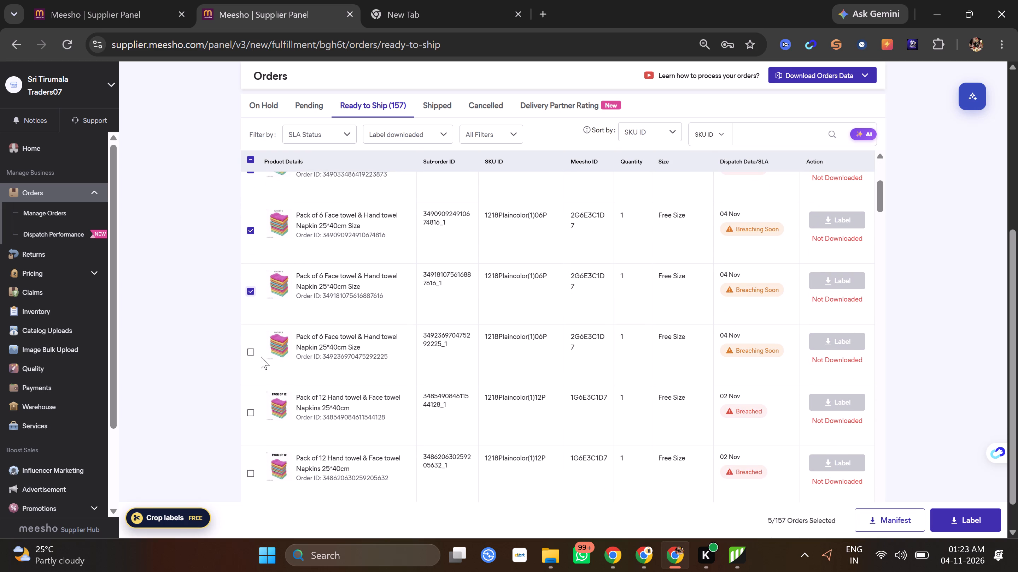
click(255, 355)
Add the three 25*40 cm Multipurpose Cotton Napkins orders with SKU 1218Plaincolor(3)06P and dispatch date 03 Nov to the selection.
scroll(378, 310, down, 2)
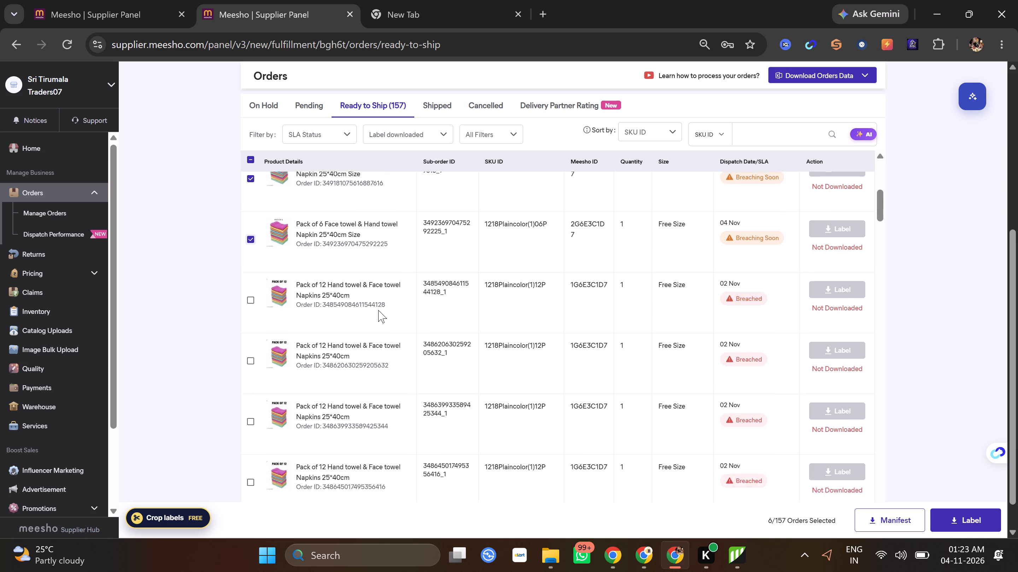
scroll(378, 310, down, 10)
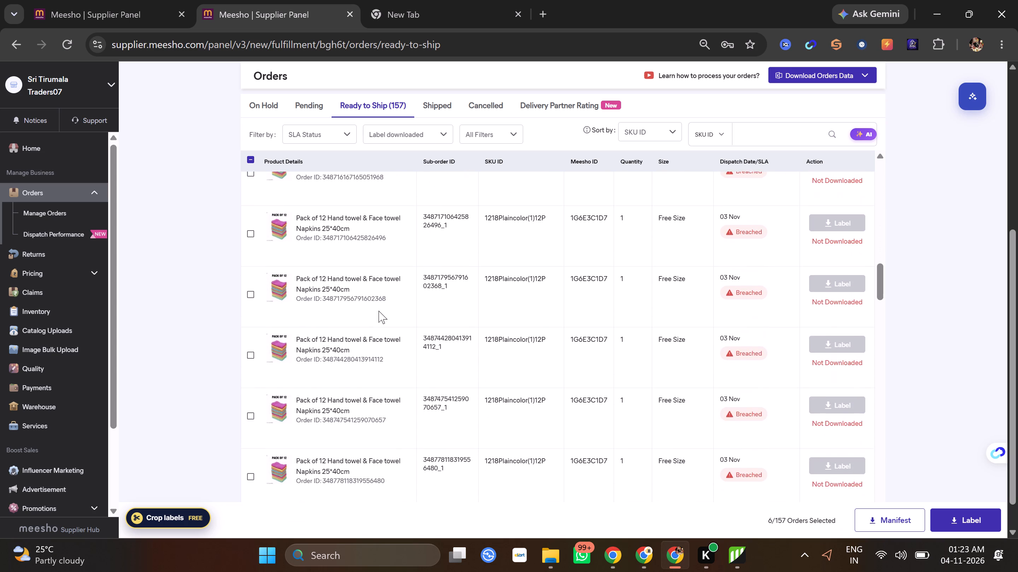
scroll(379, 311, down, 12)
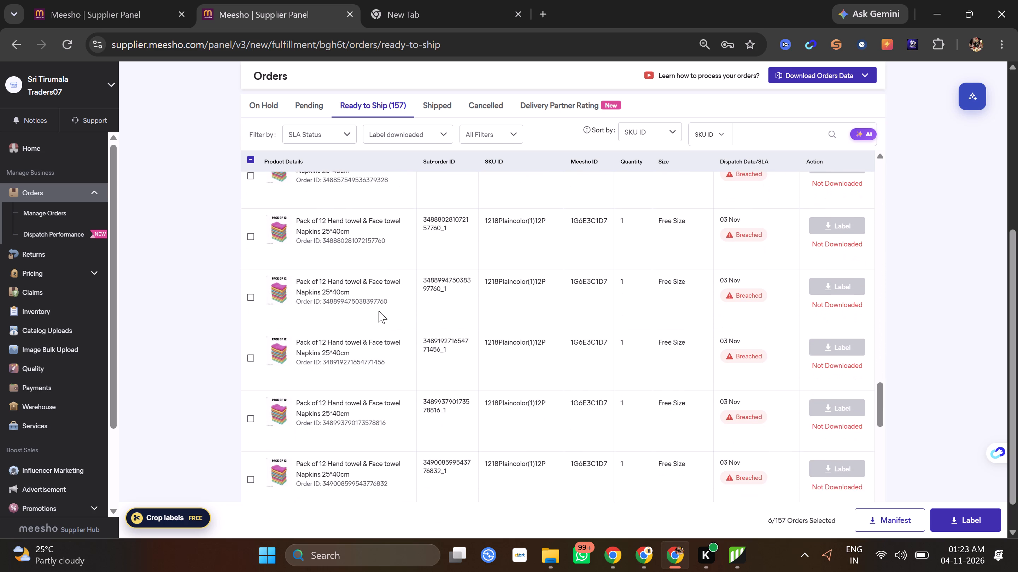
scroll(379, 311, down, 13)
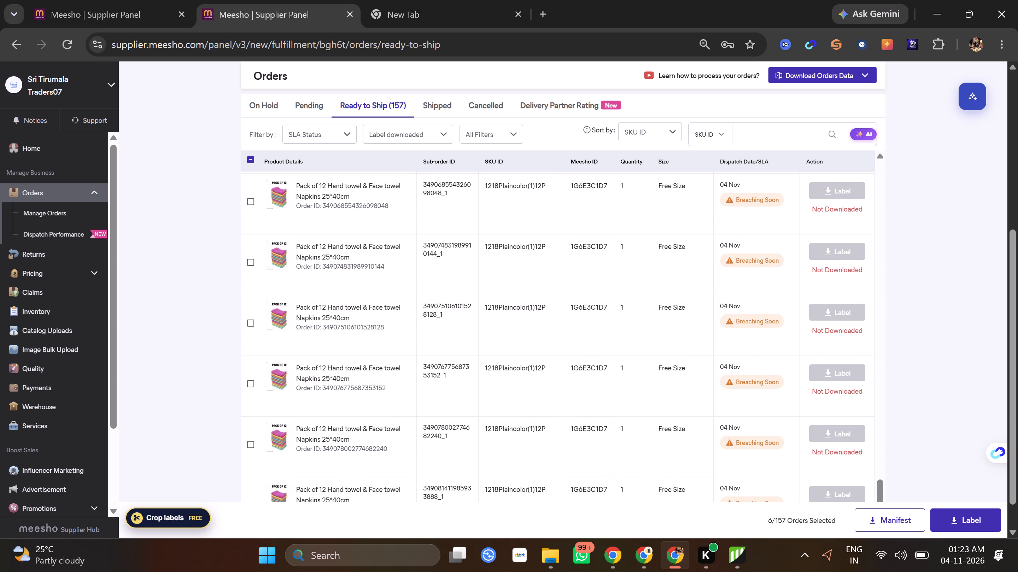
scroll(379, 311, down, 17)
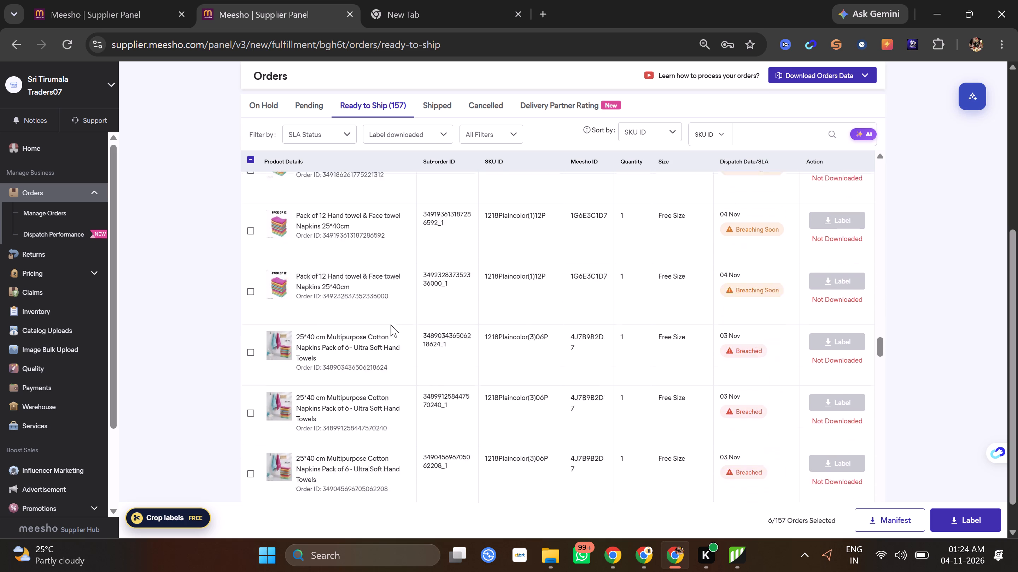
scroll(391, 324, down, 2)
scroll(385, 329, up, 3)
click(253, 398)
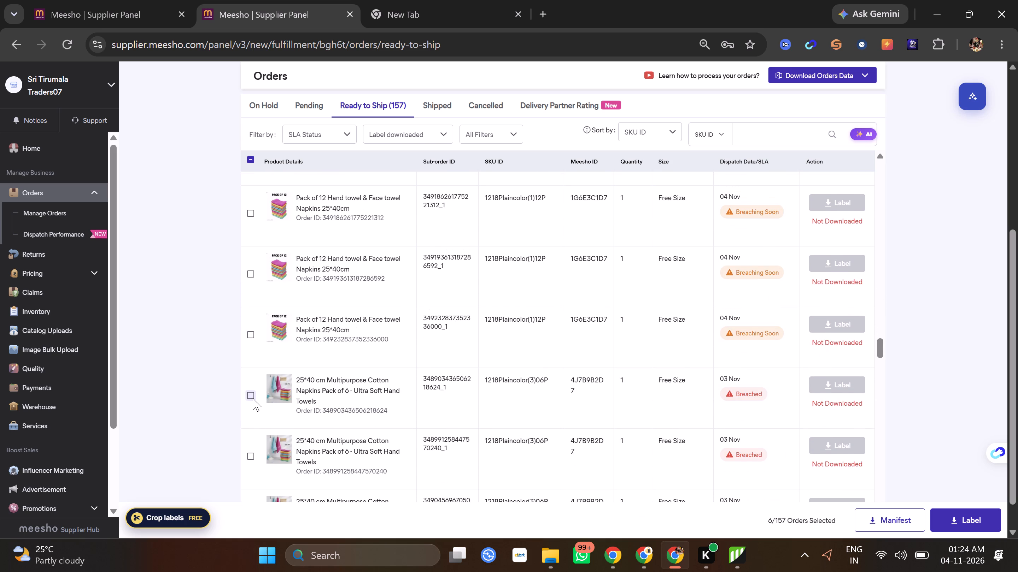
scroll(434, 281, down, 2)
click(250, 319)
click(252, 380)
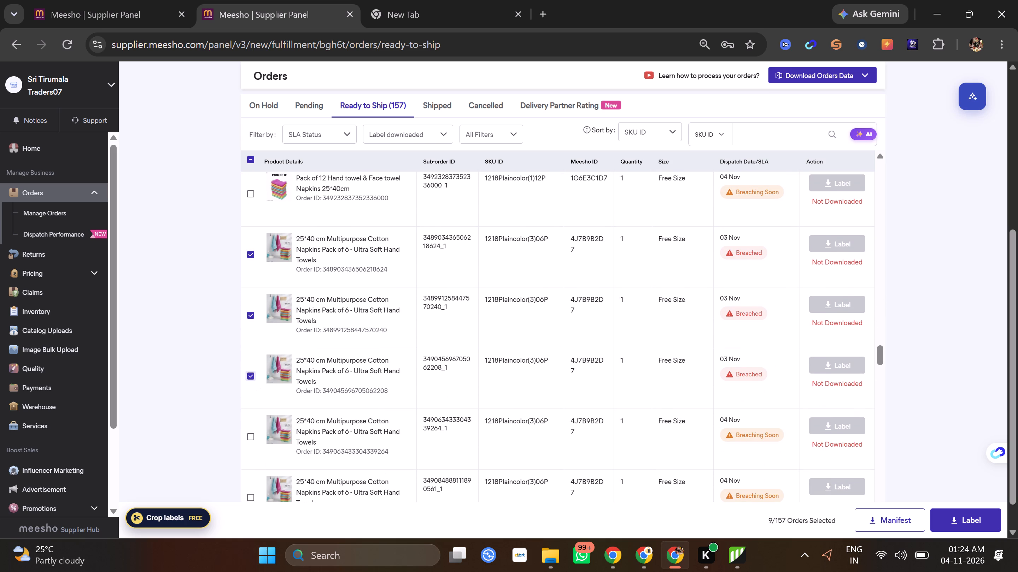
Add the nine 1218Plaincolor(3)06P orders with dispatch date 04 Nov to the selection, leaving the Pack of 12 orders out.
scroll(358, 317, down, 2)
click(252, 296)
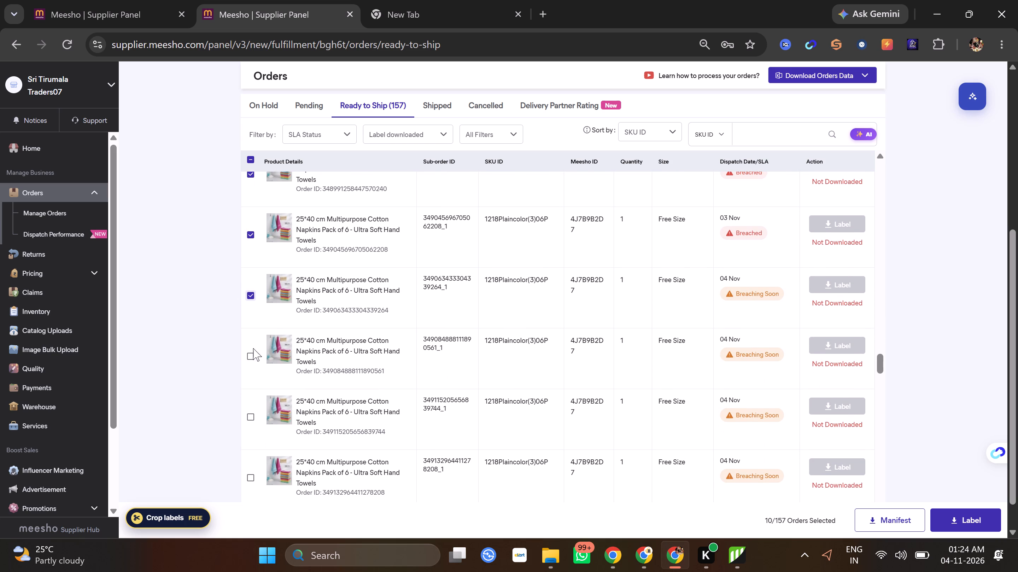
click(251, 358)
scroll(345, 279, down, 2)
click(250, 274)
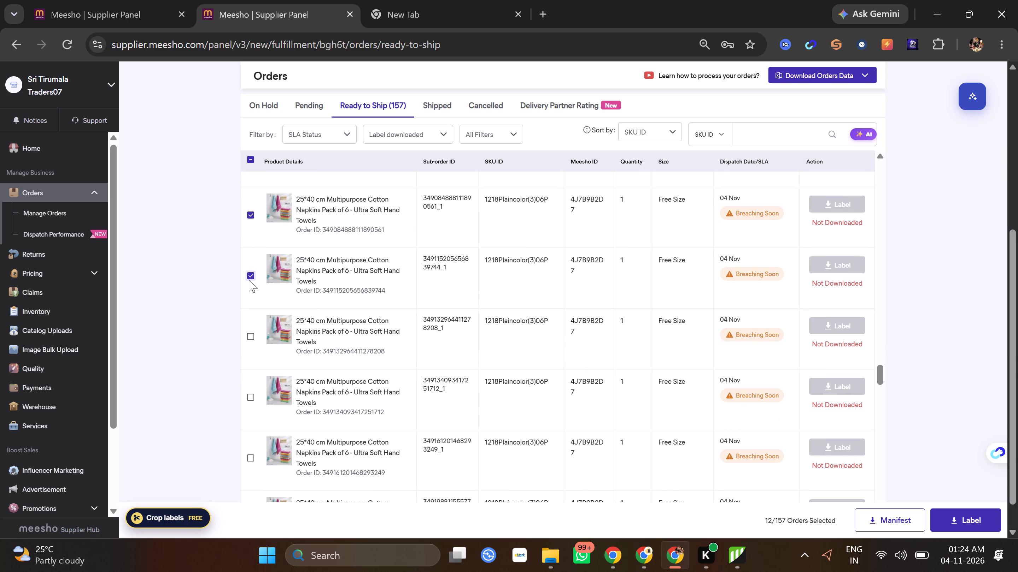
click(249, 336)
click(250, 393)
scroll(338, 291, down, 3)
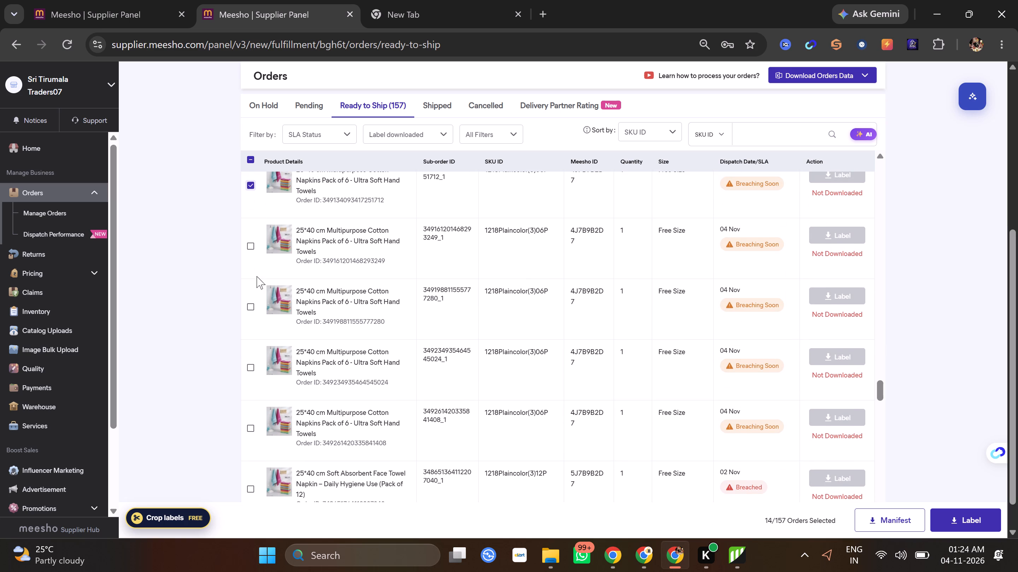
click(249, 245)
click(249, 309)
click(248, 367)
scroll(308, 294, down, 2)
click(249, 288)
double_click(247, 347)
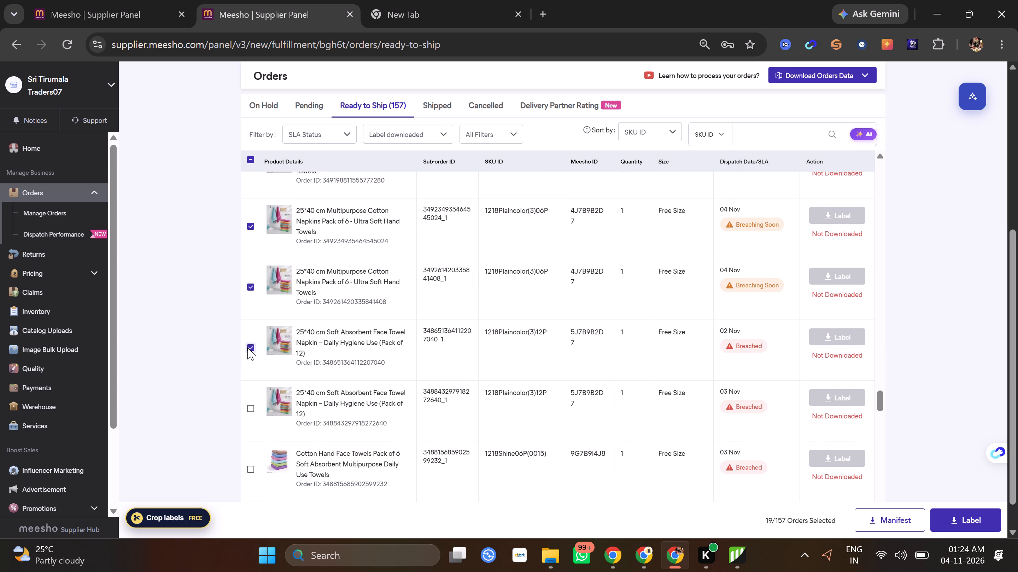
Add the 35*54 cm Premium Napkin Towels Set of 6 order with SKU 1421Plaincolor(3)06P to the selection.
scroll(392, 304, down, 7)
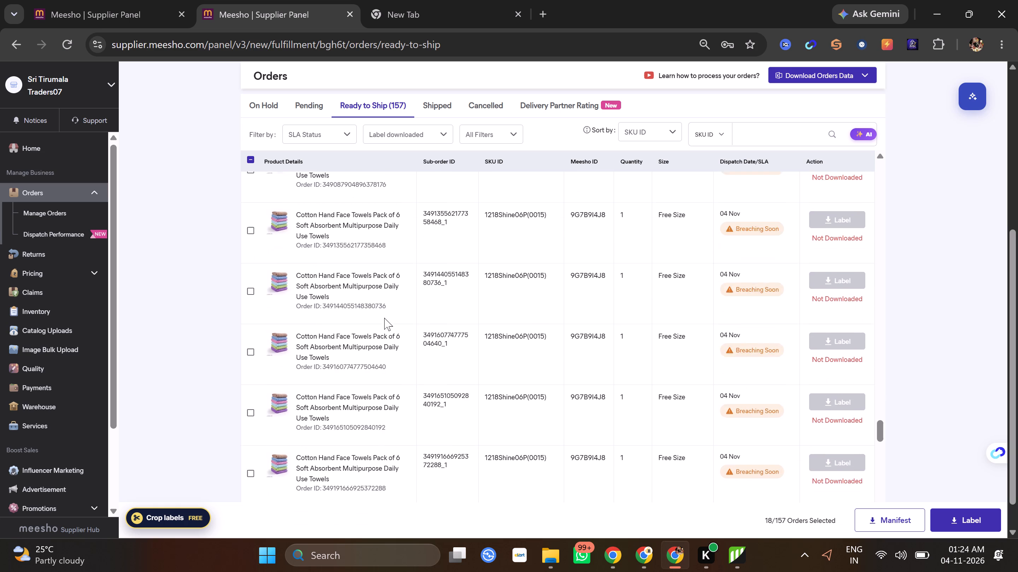
scroll(384, 318, down, 17)
scroll(391, 313, down, 5)
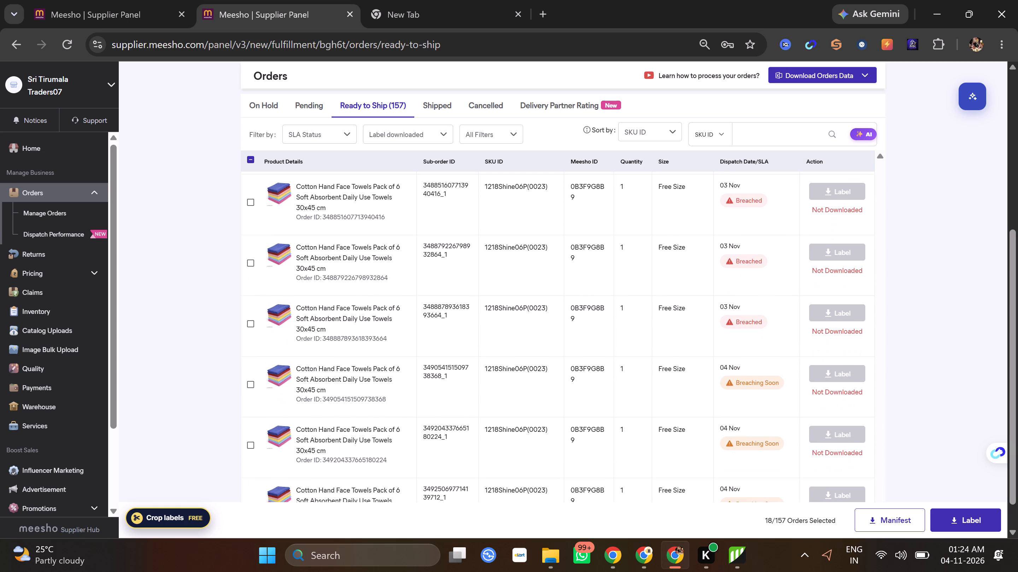
scroll(478, 322, down, 16)
scroll(482, 322, down, 11)
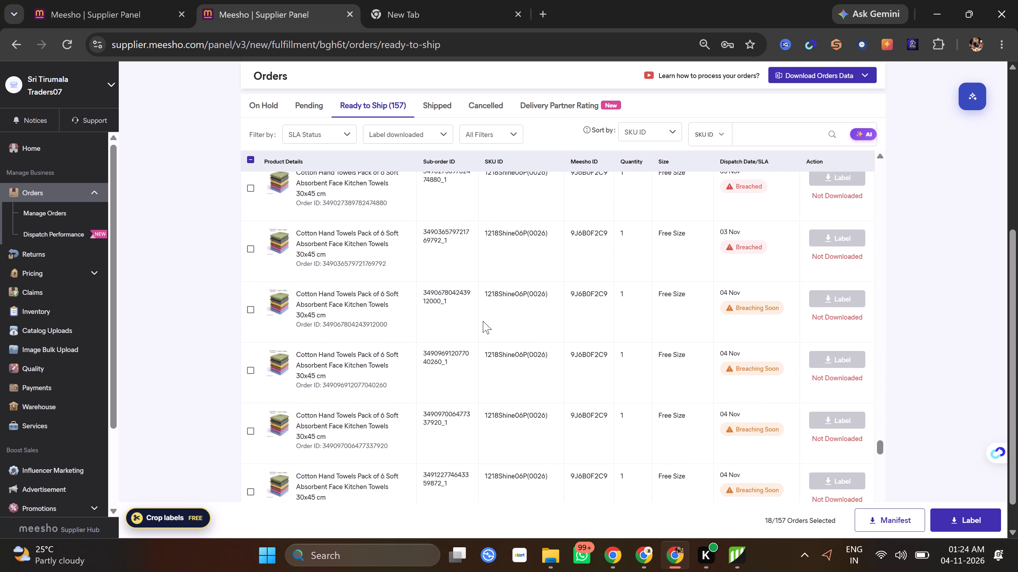
scroll(483, 321, down, 17)
scroll(483, 321, down, 6)
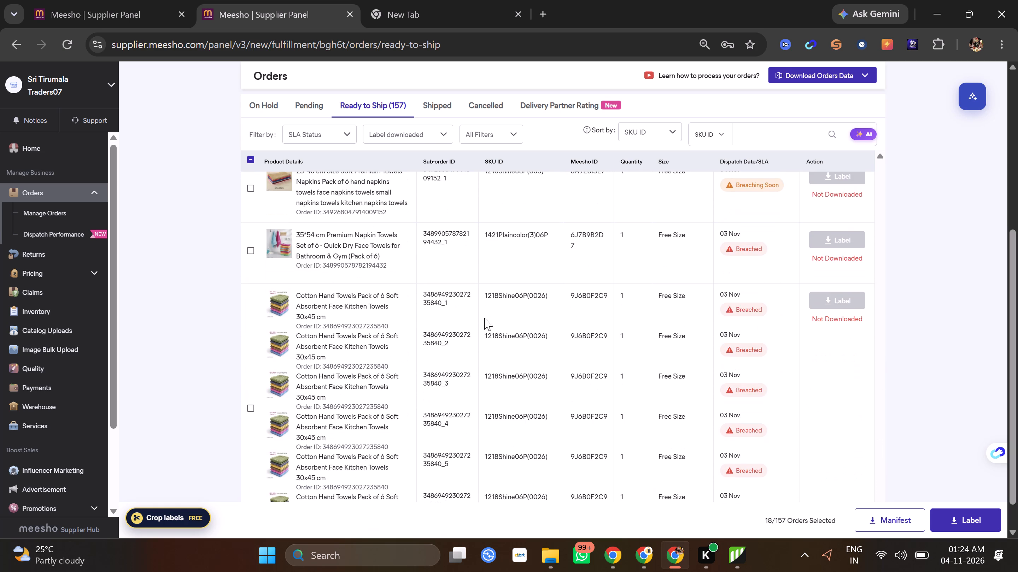
scroll(484, 317, up, 1)
click(251, 283)
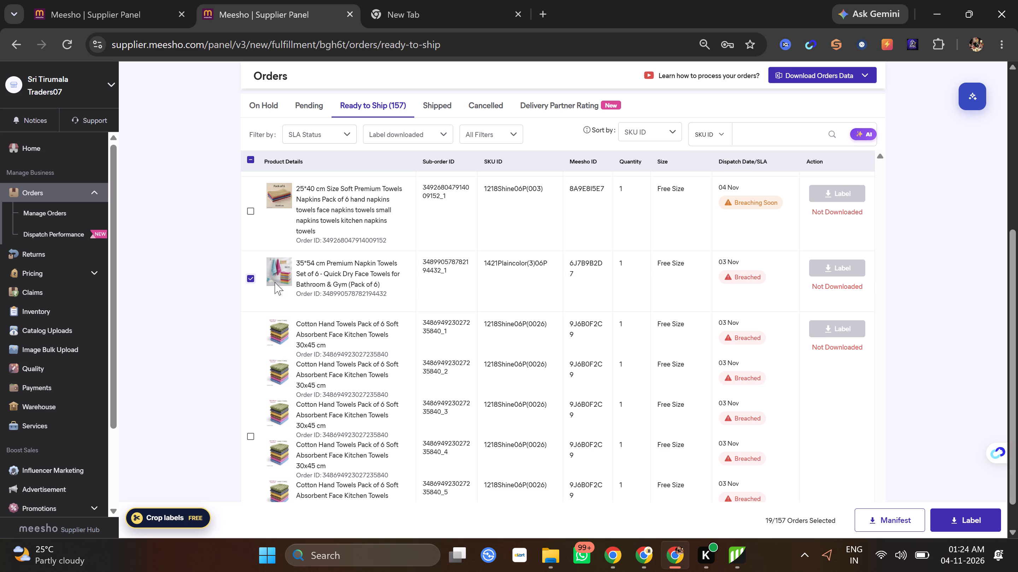
Check the remaining orders to the end of the list and generate shipping labels for the selected orders.
scroll(474, 282, down, 9)
scroll(544, 346, down, 5)
scroll(610, 346, down, 2)
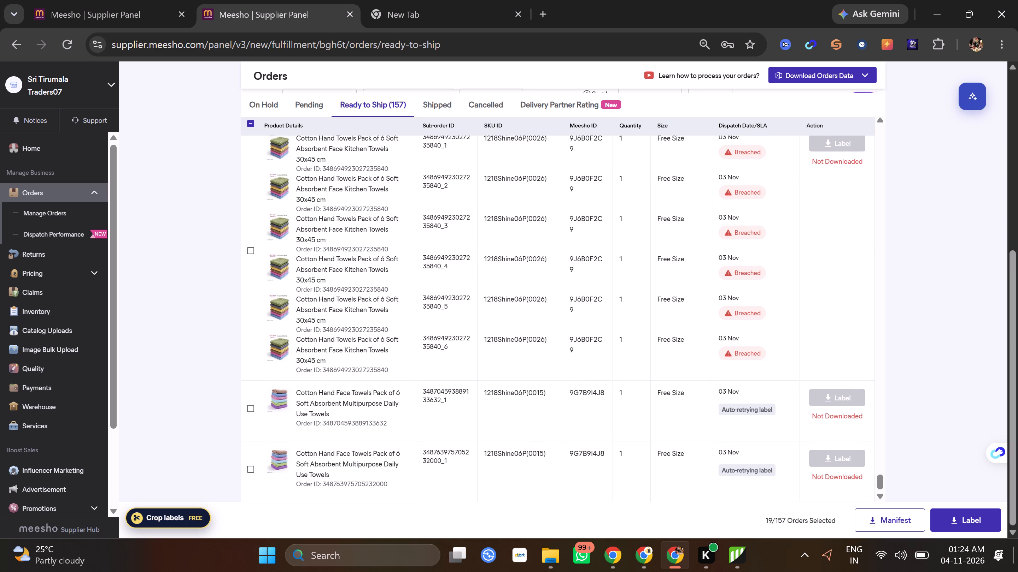
click(969, 525)
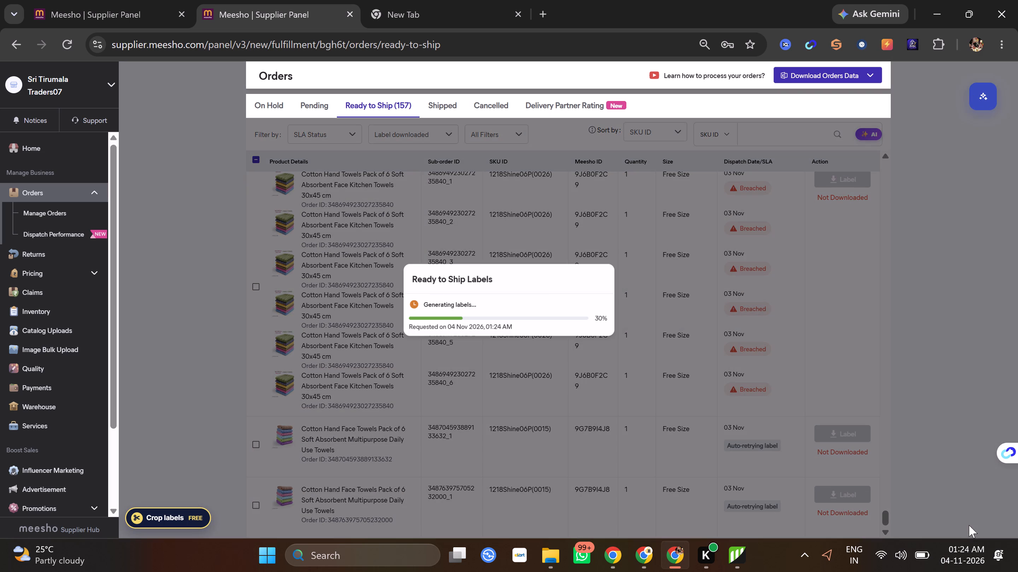
Switch to the blank new browser tab.
click(386, 0)
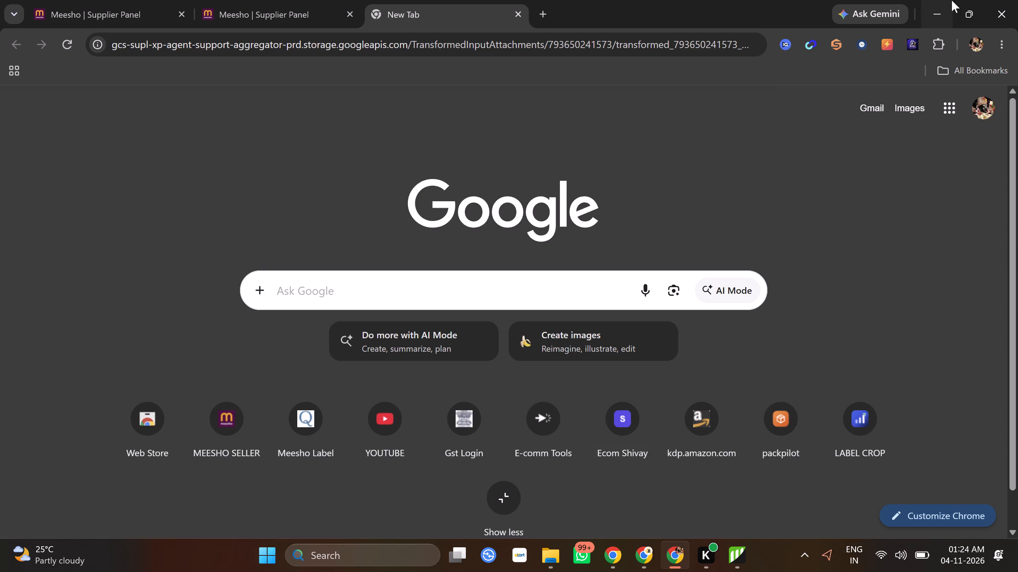
Switch to the other Chrome profile's window.
click(980, 49)
click(880, 448)
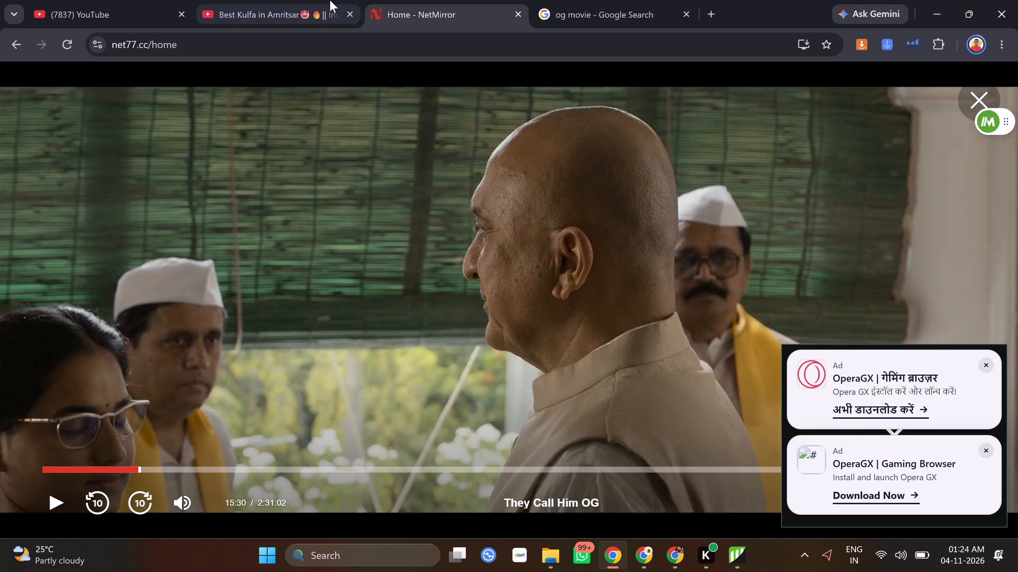
Open a blank new tab and close the NetMirror, og movie search, Best Kulfa in Amritsar and YouTube tabs.
click(983, 88)
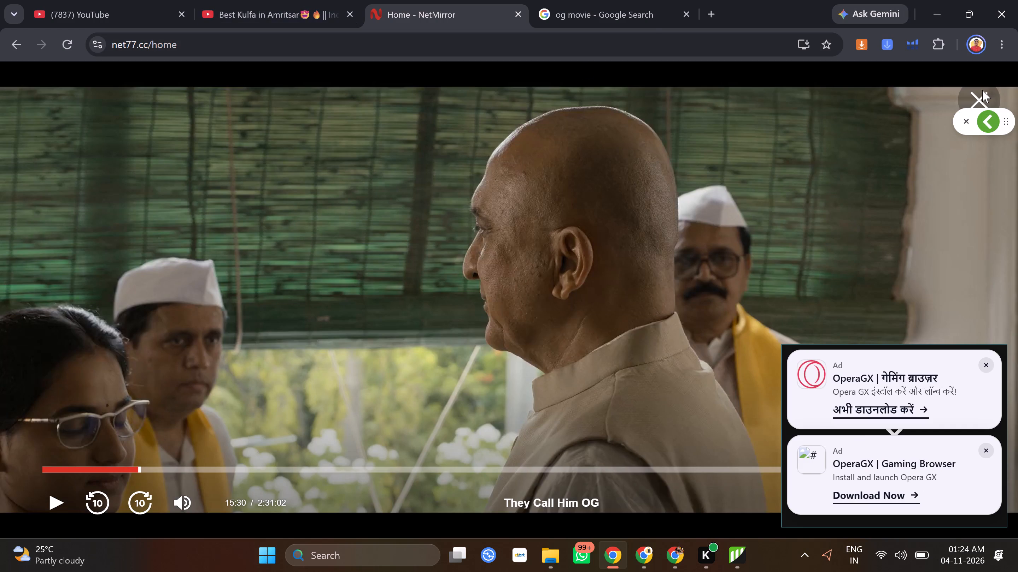
click(519, 13)
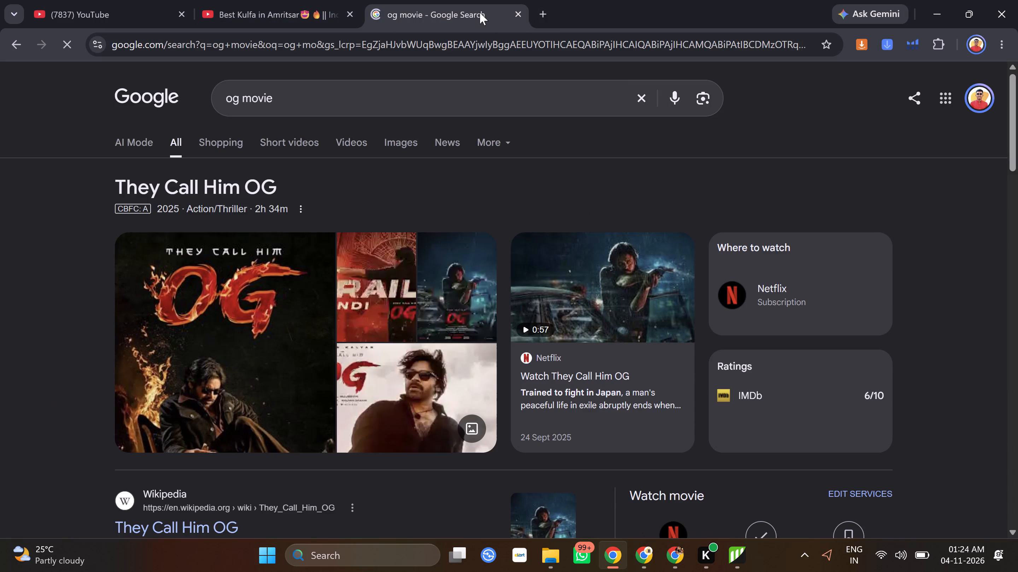
click(328, 0)
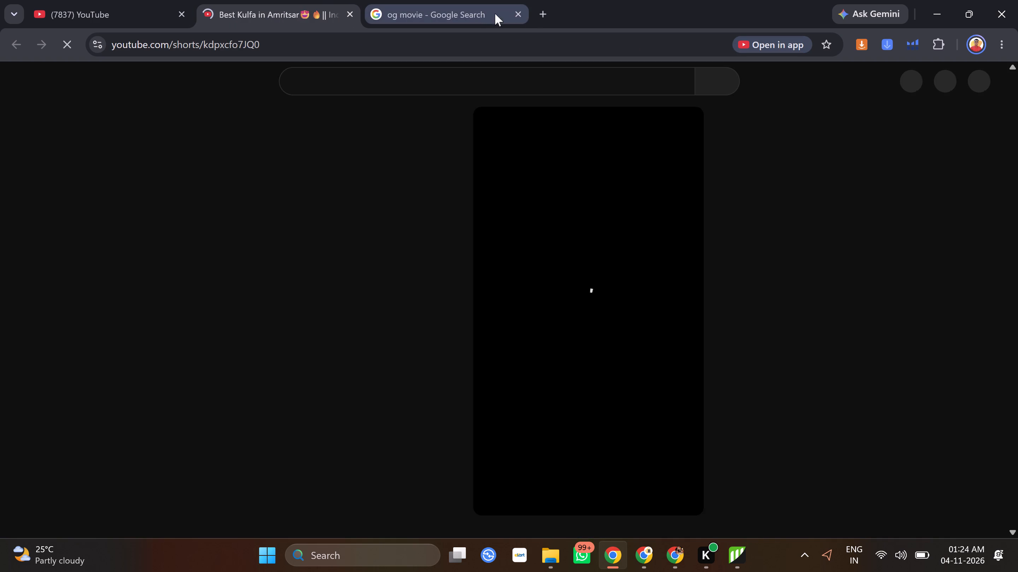
click(543, 14)
click(514, 17)
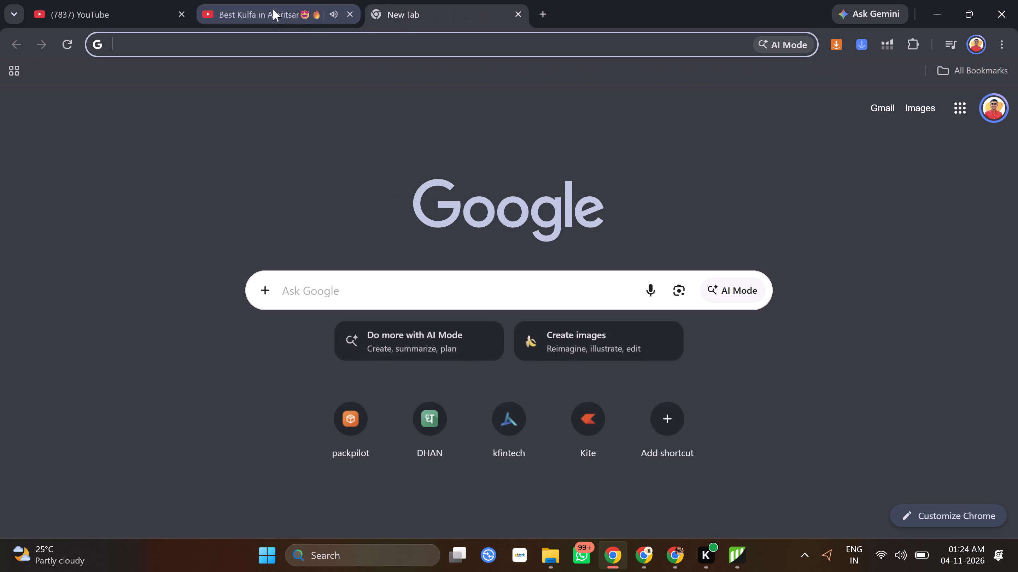
click(345, 16)
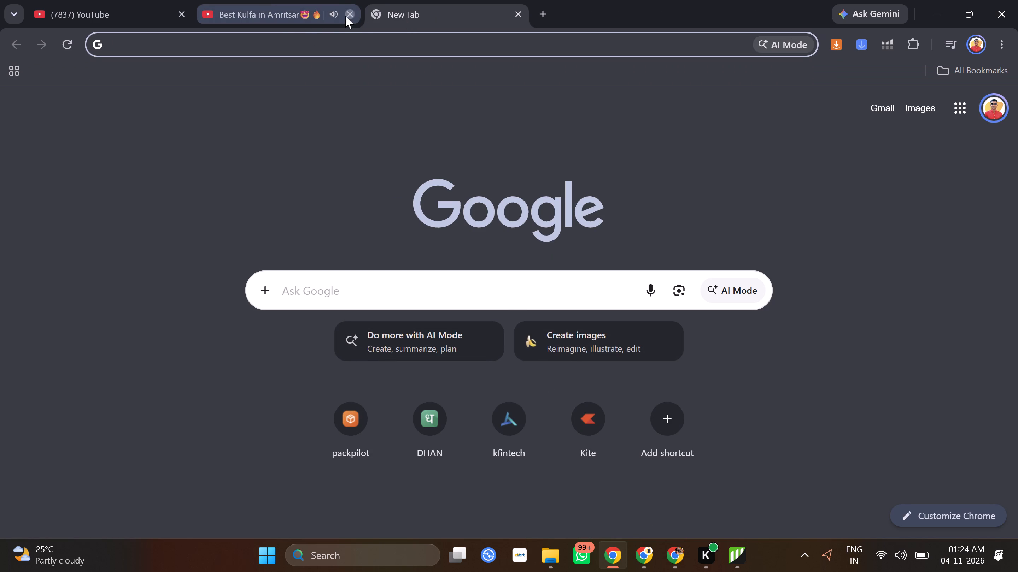
click(107, 0)
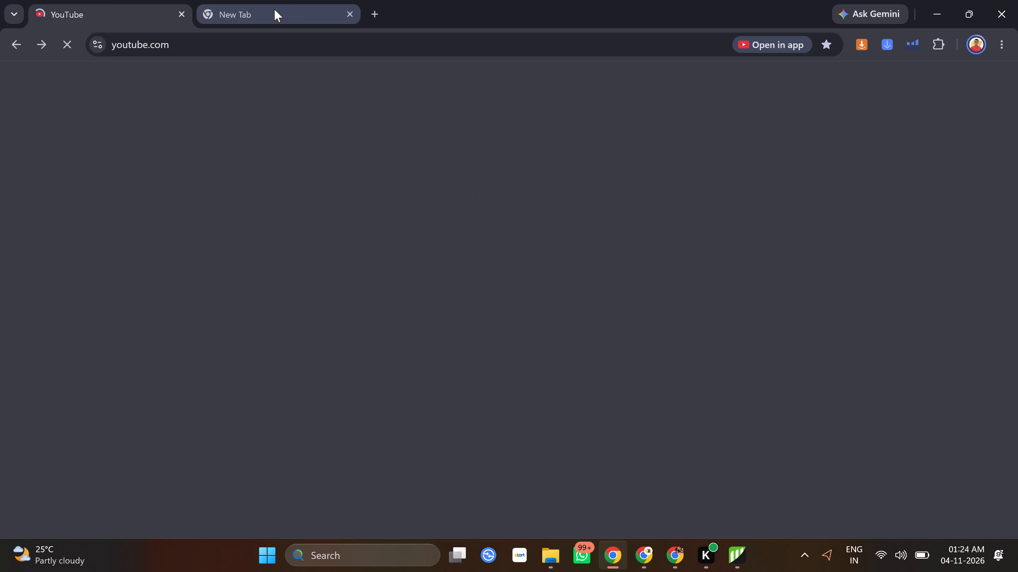
click(179, 16)
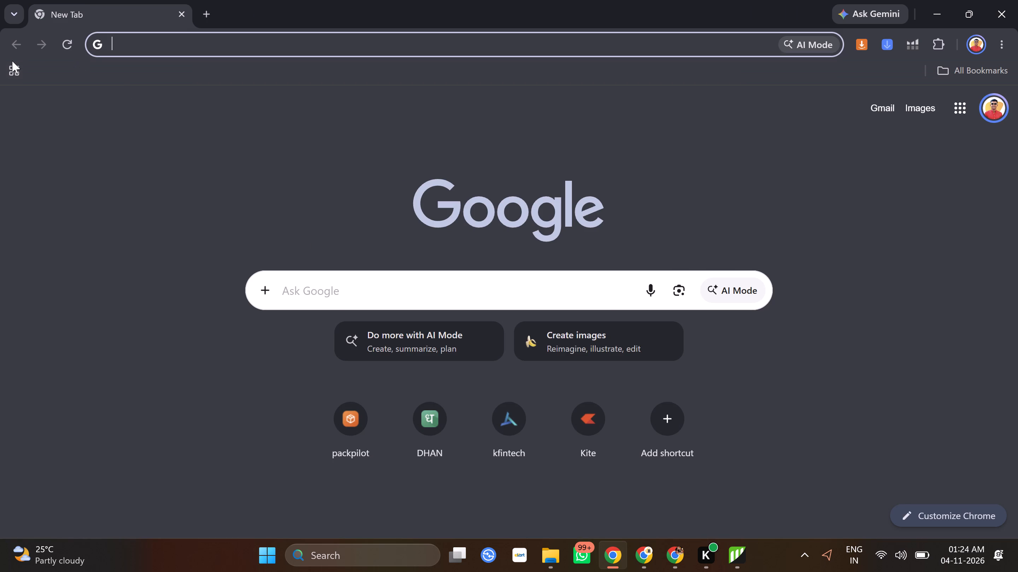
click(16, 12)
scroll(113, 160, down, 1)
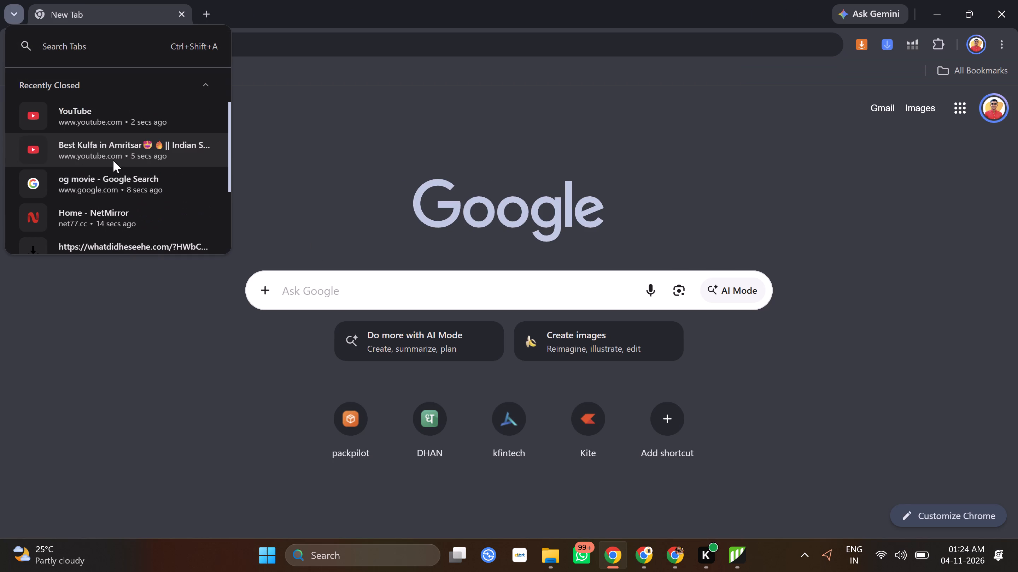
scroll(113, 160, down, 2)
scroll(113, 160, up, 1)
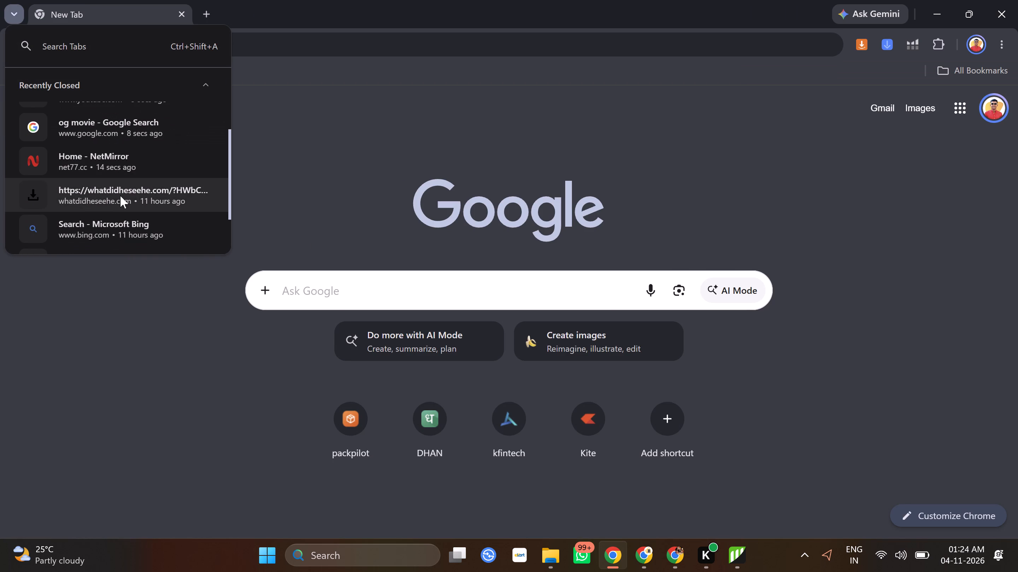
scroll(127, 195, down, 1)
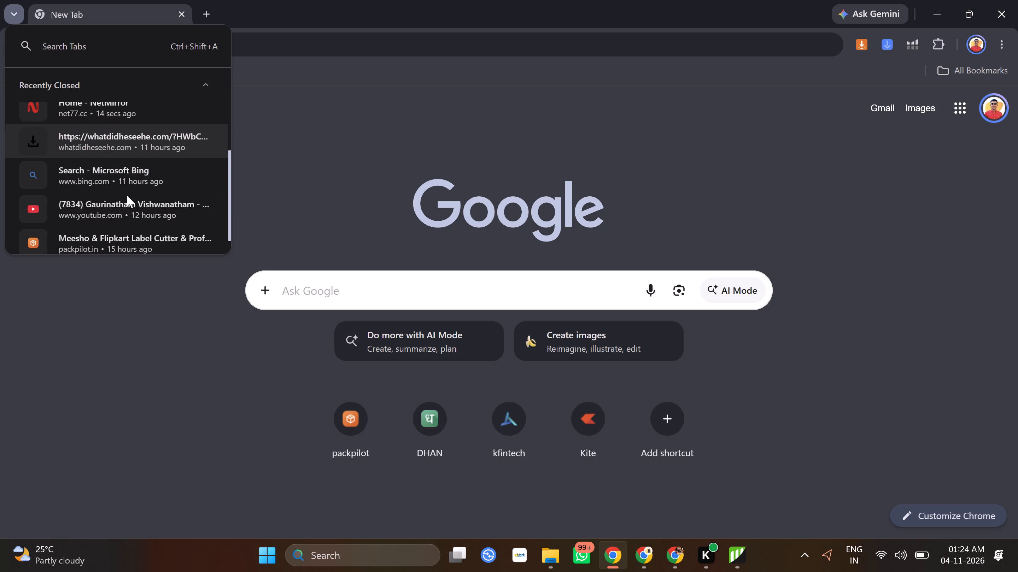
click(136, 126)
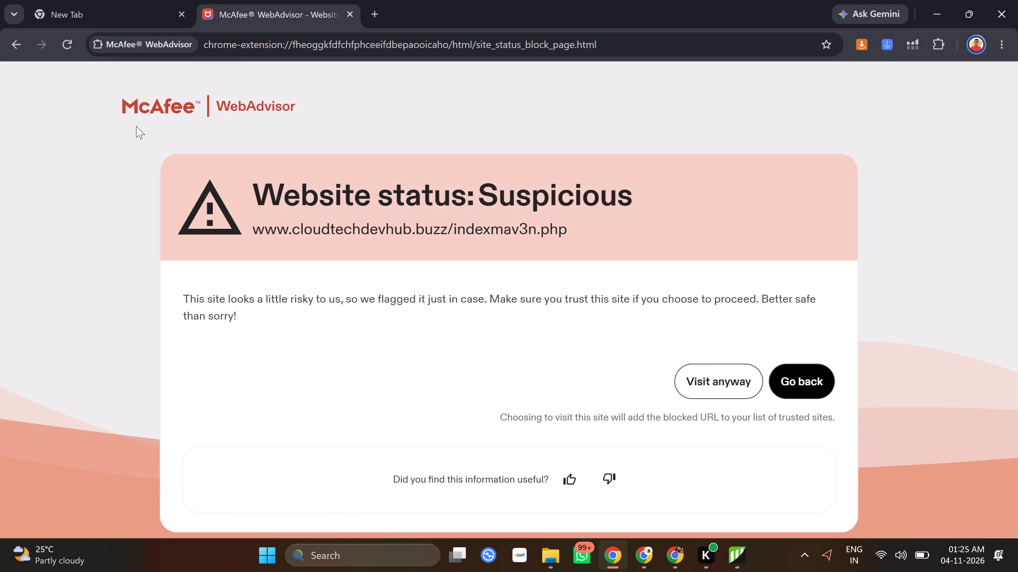
Reopen the recently closed Meesho & Flipkart Label Cutter page from packpilot.in.
click(19, 20)
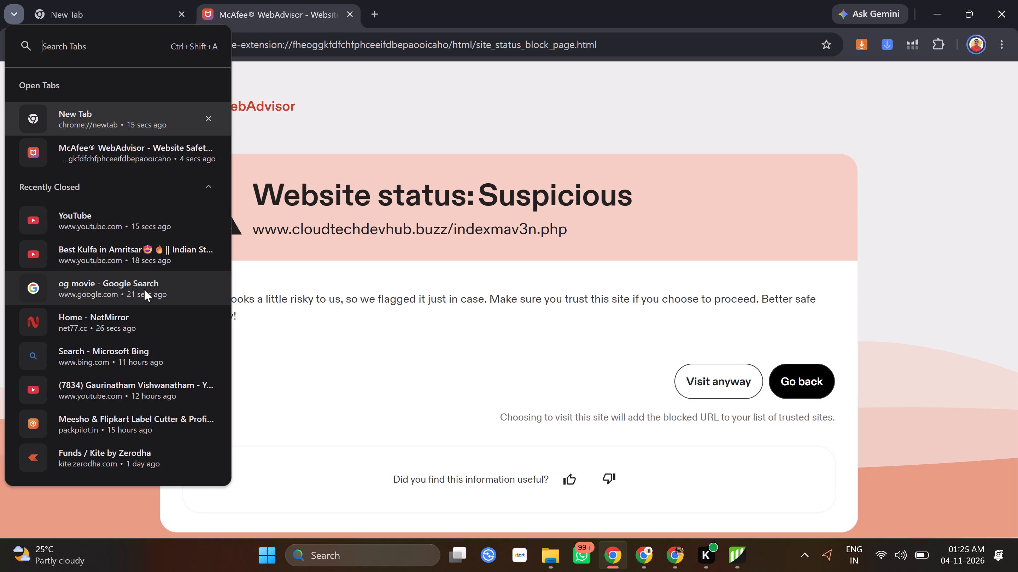
click(146, 425)
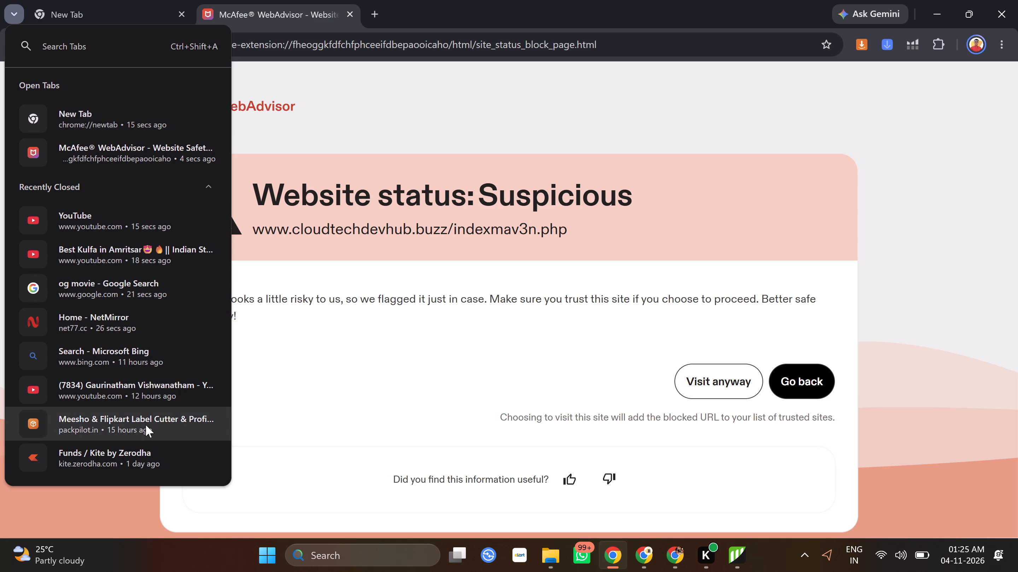
Close the McAfee WebAdvisor tab and switch to the blank new tab.
click(344, 16)
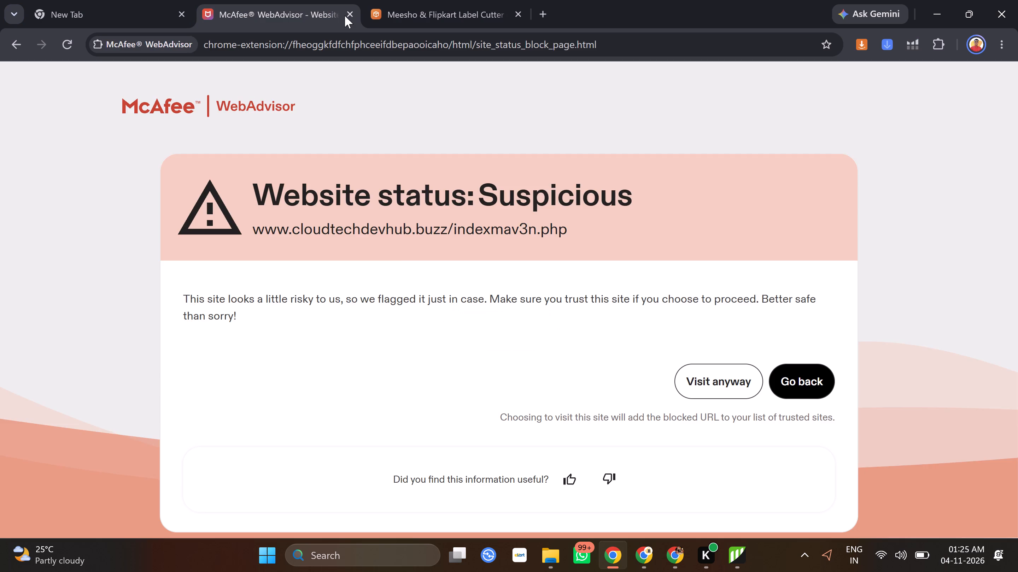
click(347, 16)
click(114, 0)
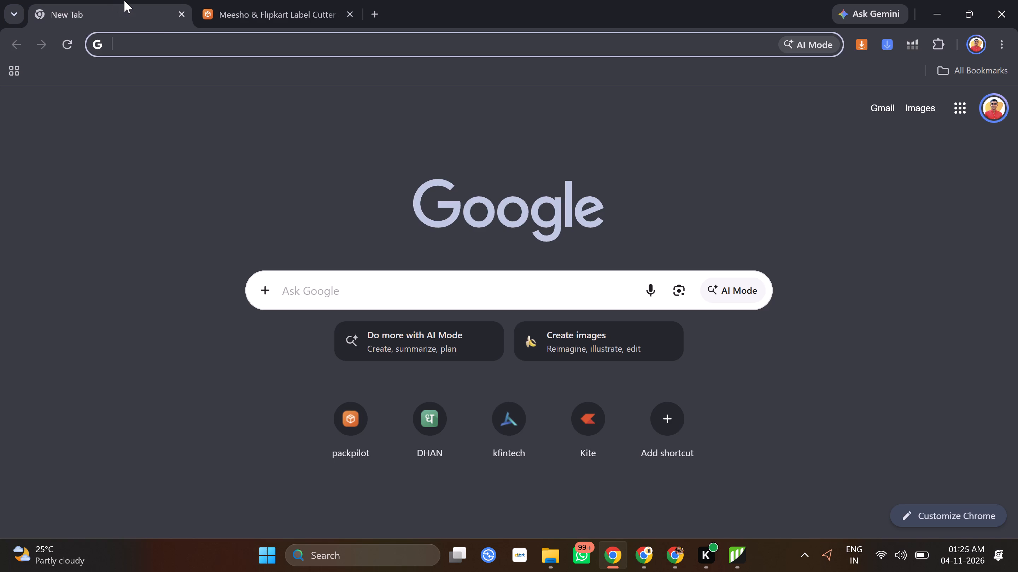
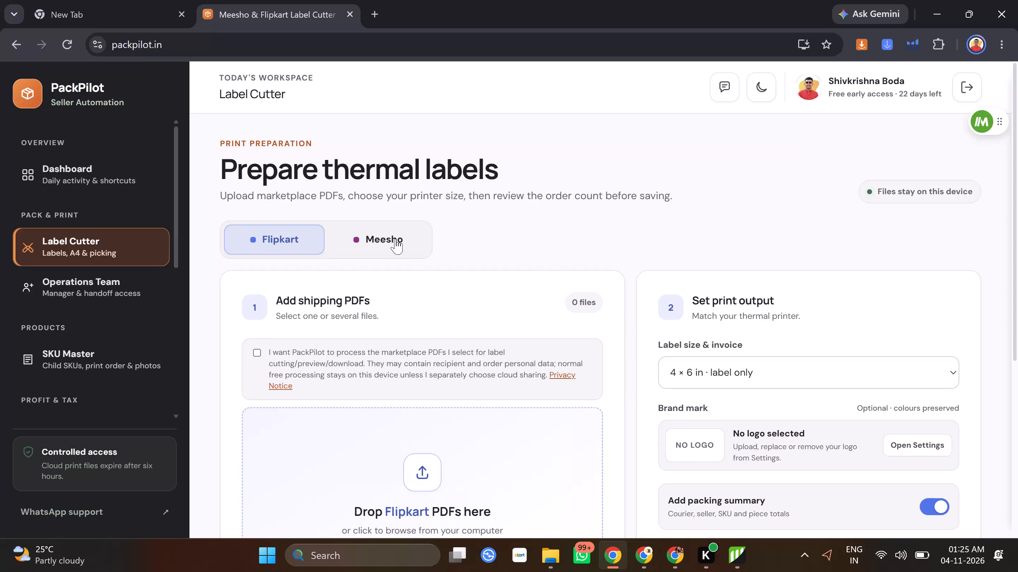
Set the label cutter to Meesho and give consent for PackPilot to process the marketplace PDFs.
click(388, 228)
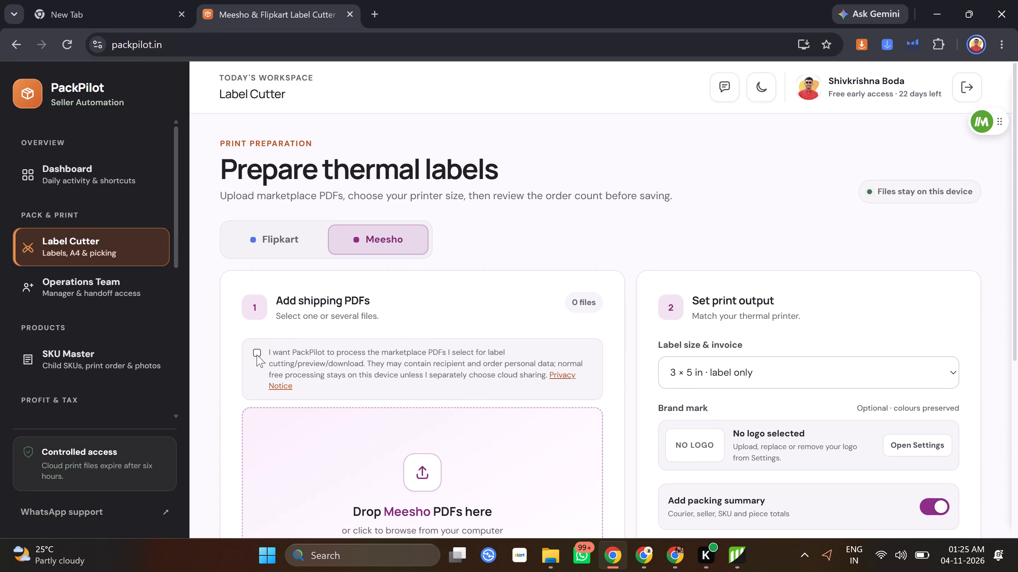
click(257, 354)
Switch to the Meesho supplier window, download the generated Ready to Ship labels without the manifest, and close the opened PDF.
click(676, 565)
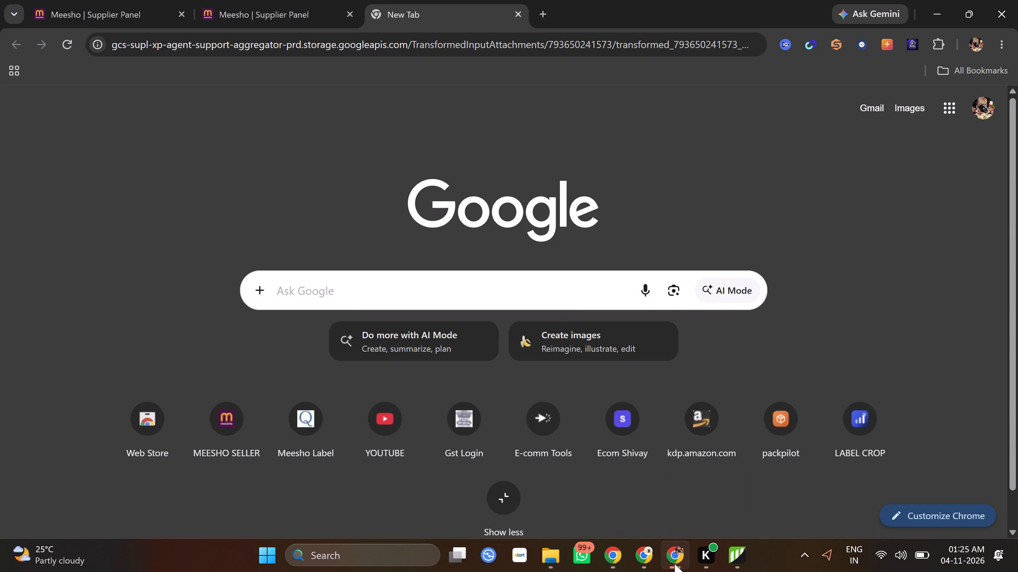
click(230, 0)
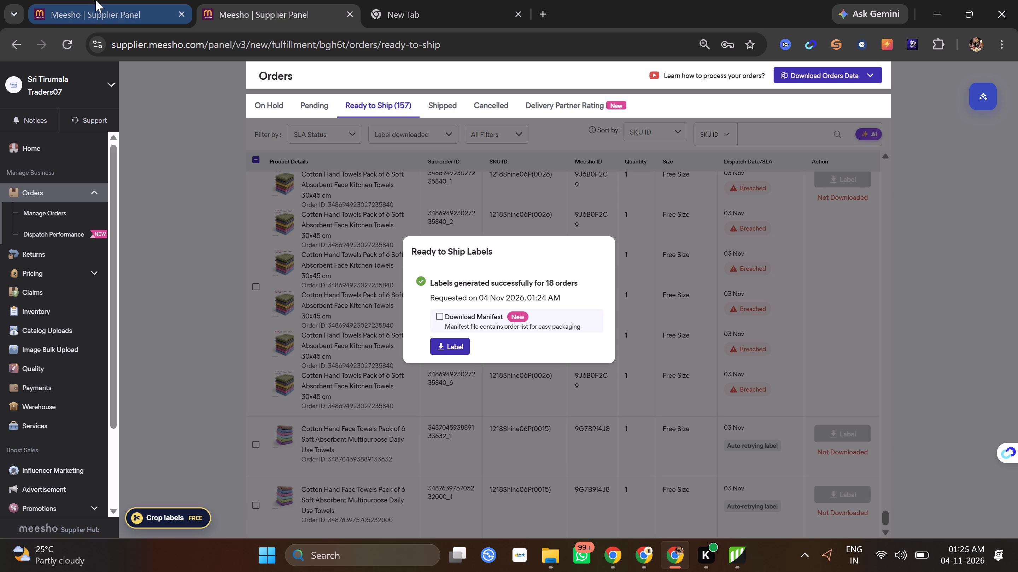
click(450, 344)
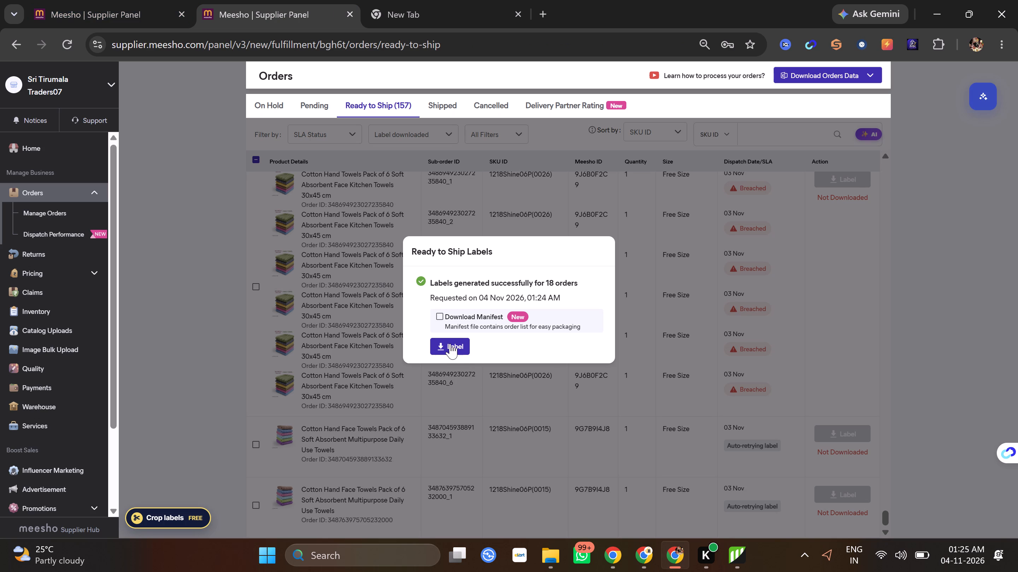
click(58, 0)
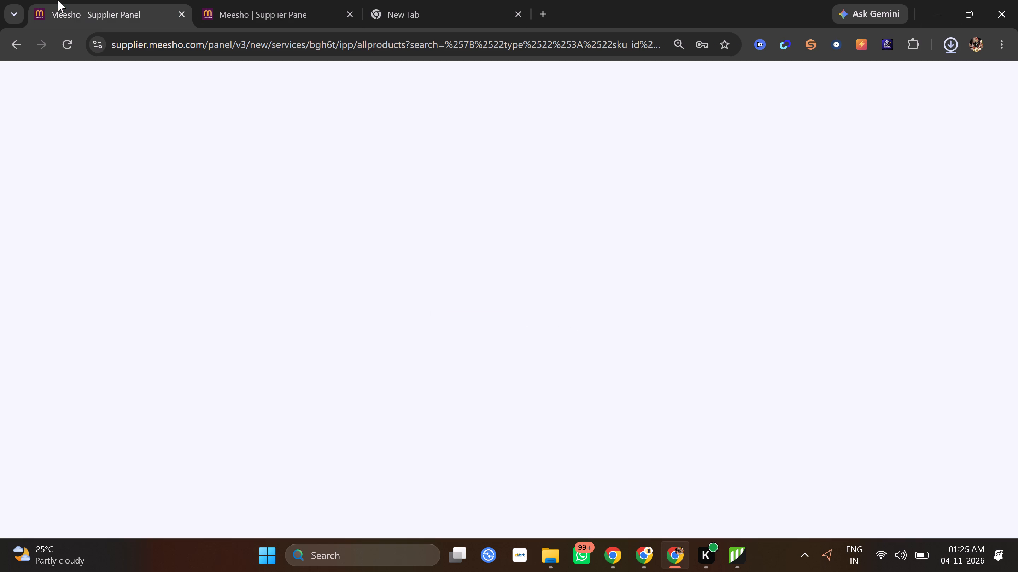
click(279, 0)
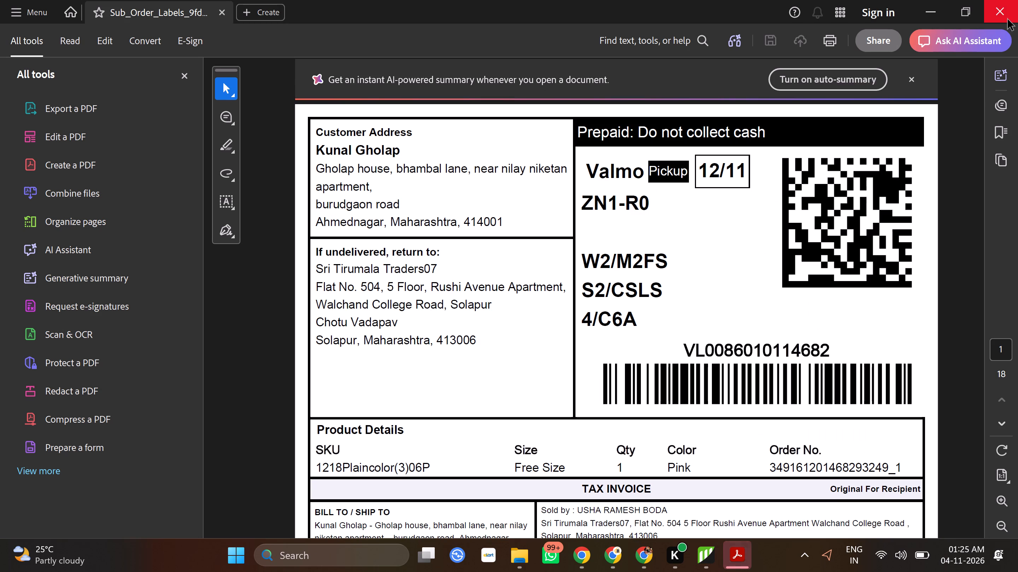
click(1006, 13)
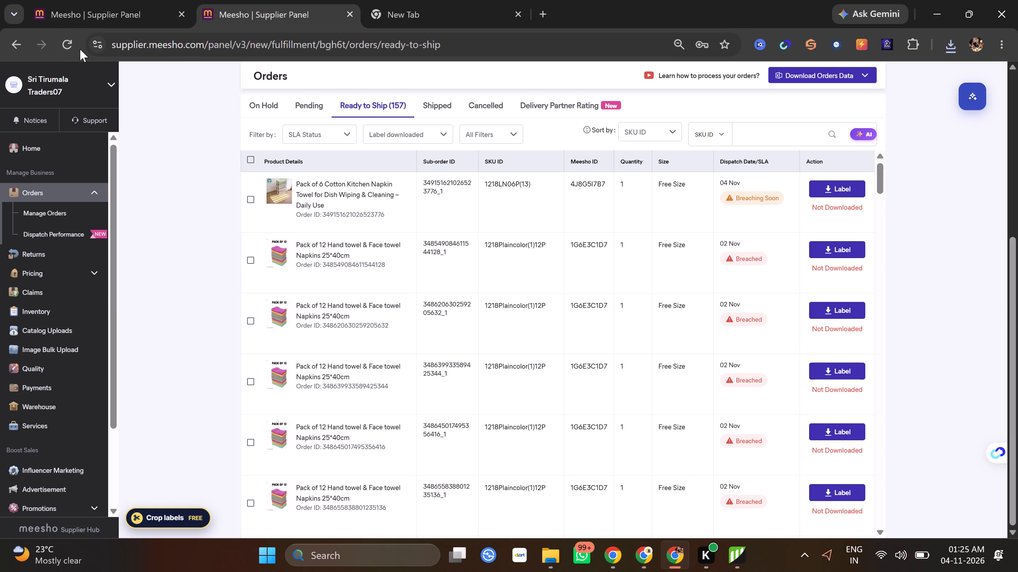
Reload the Ready to Ship orders page.
click(63, 47)
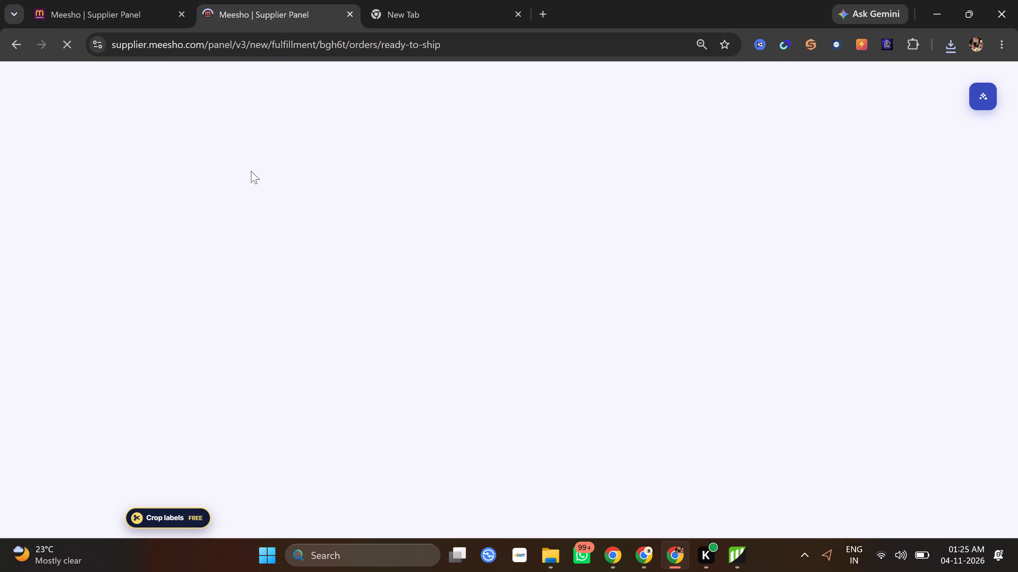
scroll(459, 171, down, 3)
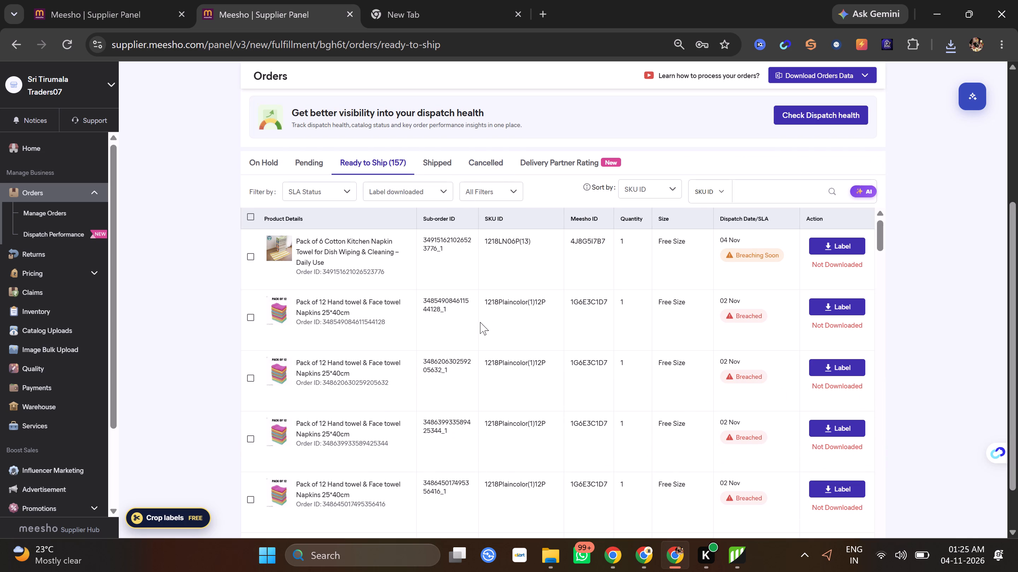
Switch to the PackPilot window and add the newly downloaded Sub_Order_Labels PDF from Downloads.
click(558, 555)
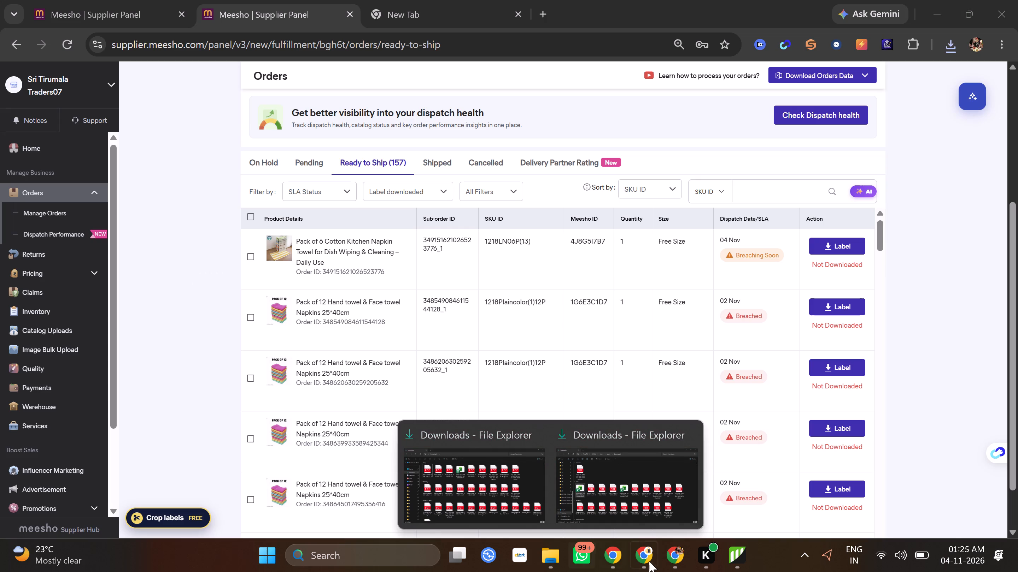
click(620, 564)
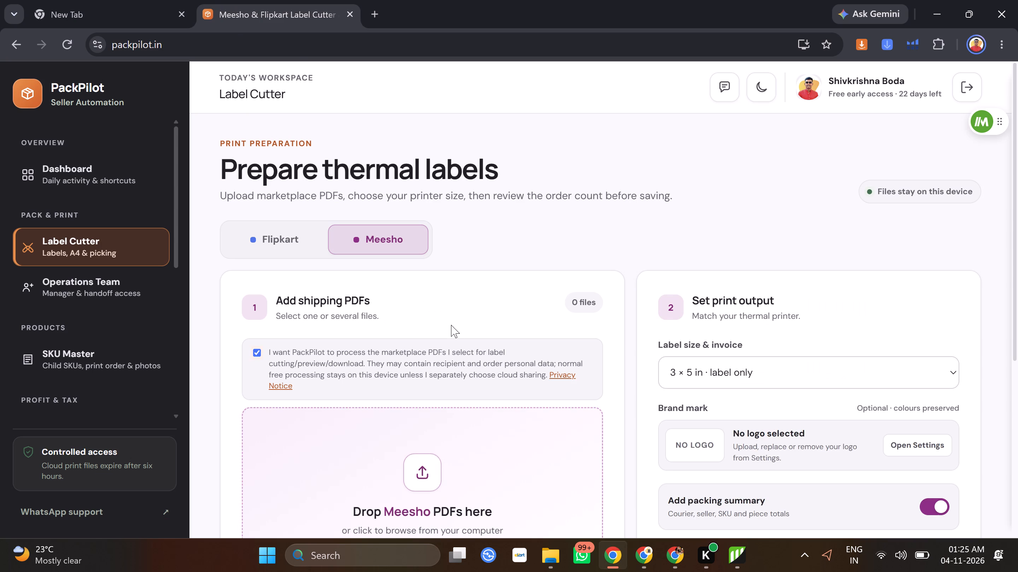
scroll(446, 331, down, 5)
click(418, 184)
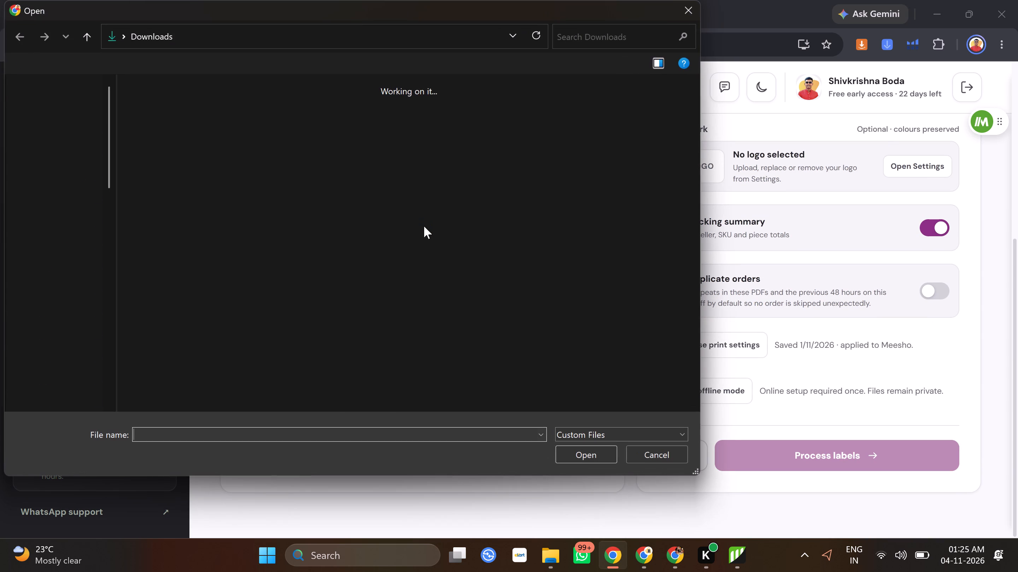
double_click(167, 155)
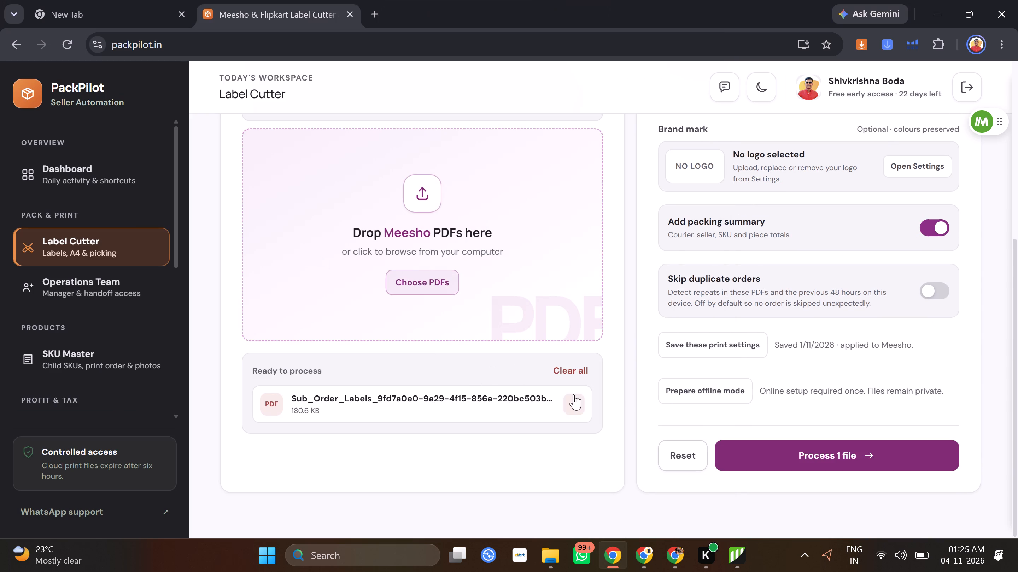
Process the added labels PDF at 3 × 5 in, label only, and download the resulting print file.
click(848, 458)
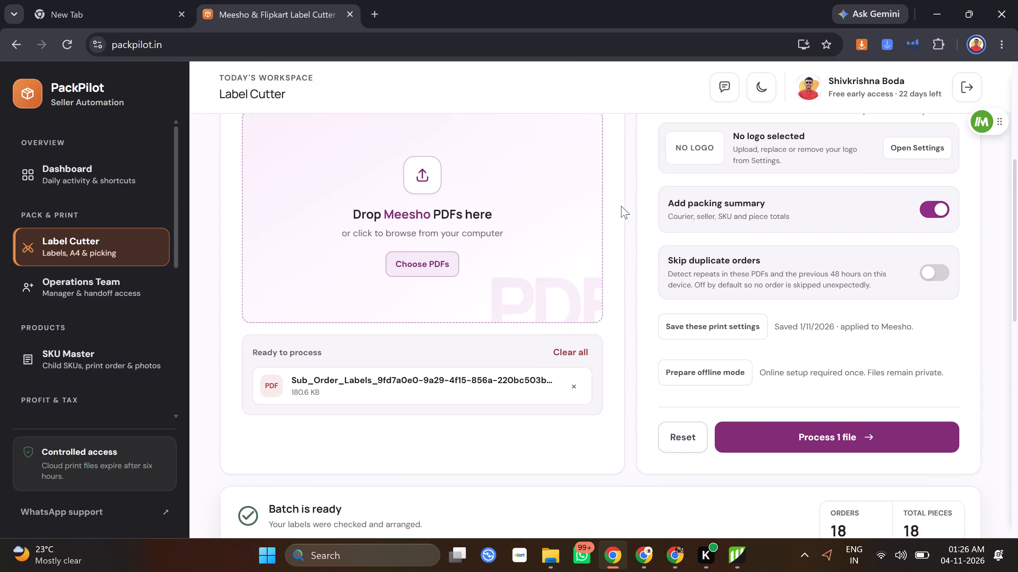
scroll(955, 415, down, 3)
scroll(904, 466, down, 5)
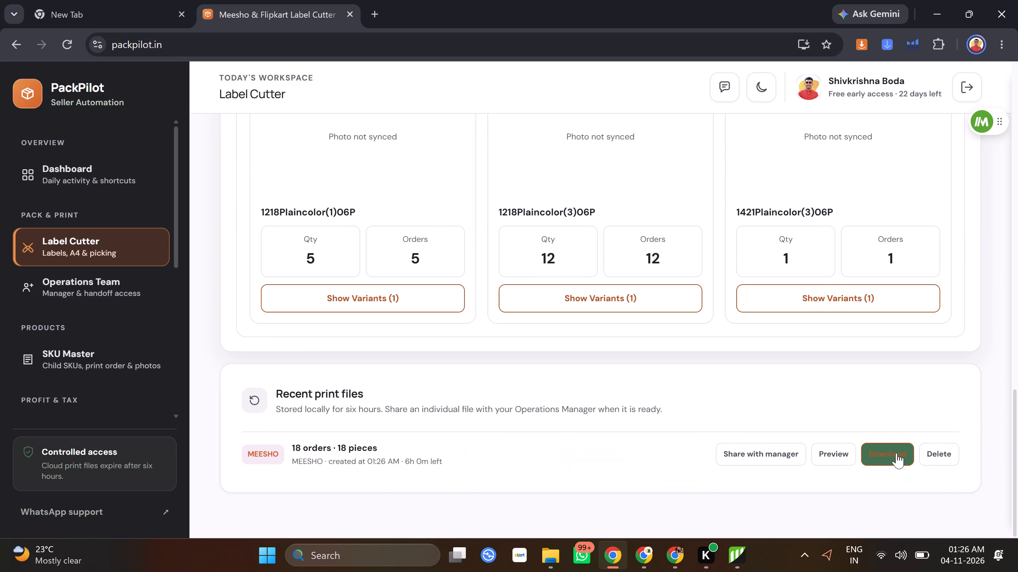
click(896, 452)
Close the opened print PDF and clear the processed file from the label cutter.
scroll(676, 384, up, 9)
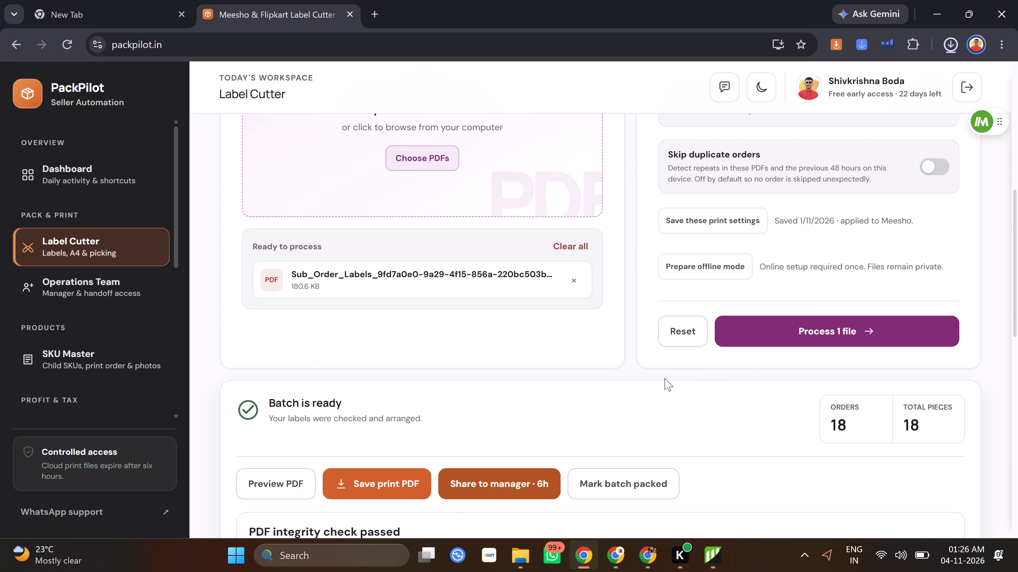
click(573, 246)
click(985, 11)
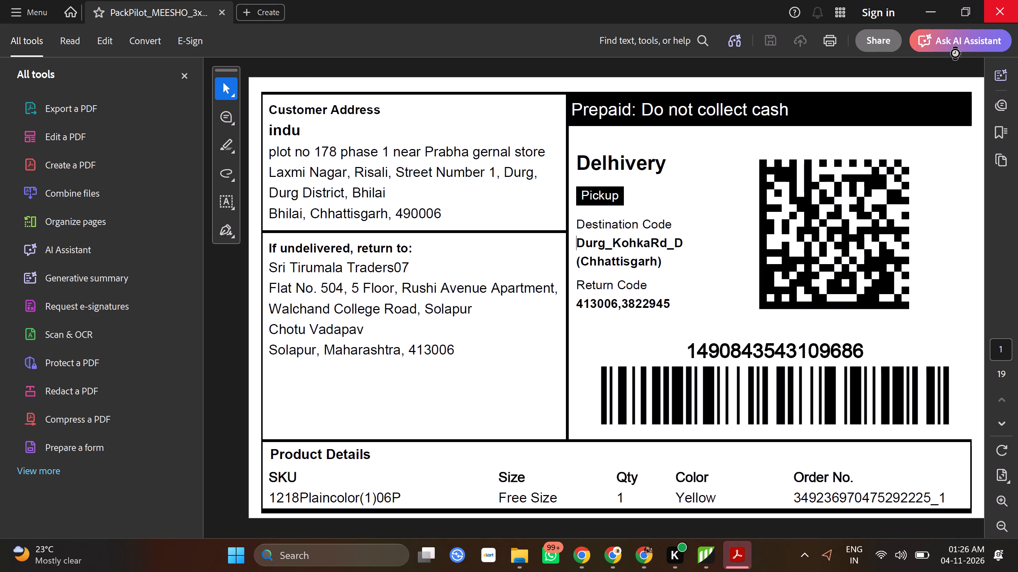
click(569, 244)
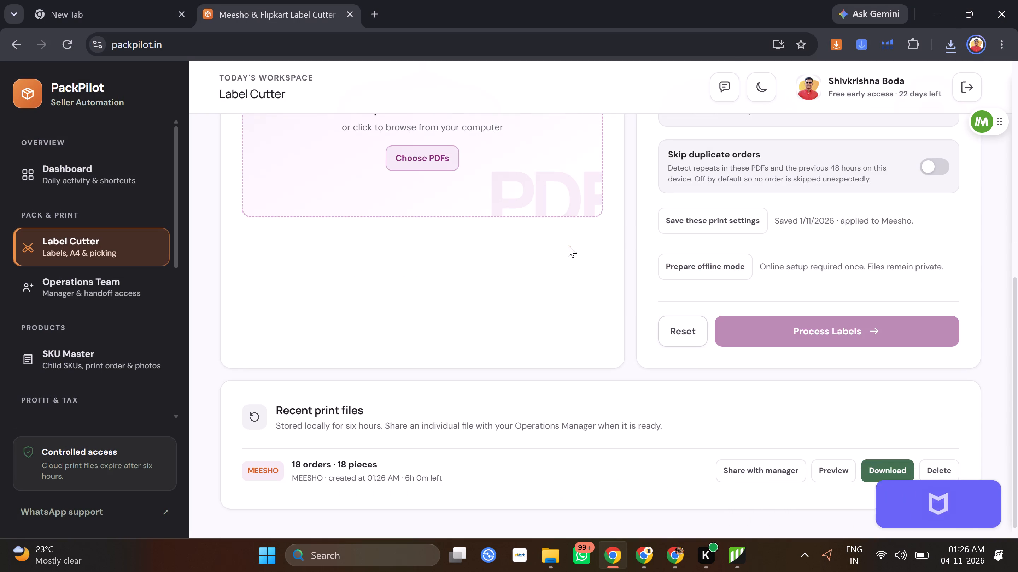
scroll(563, 248, up, 3)
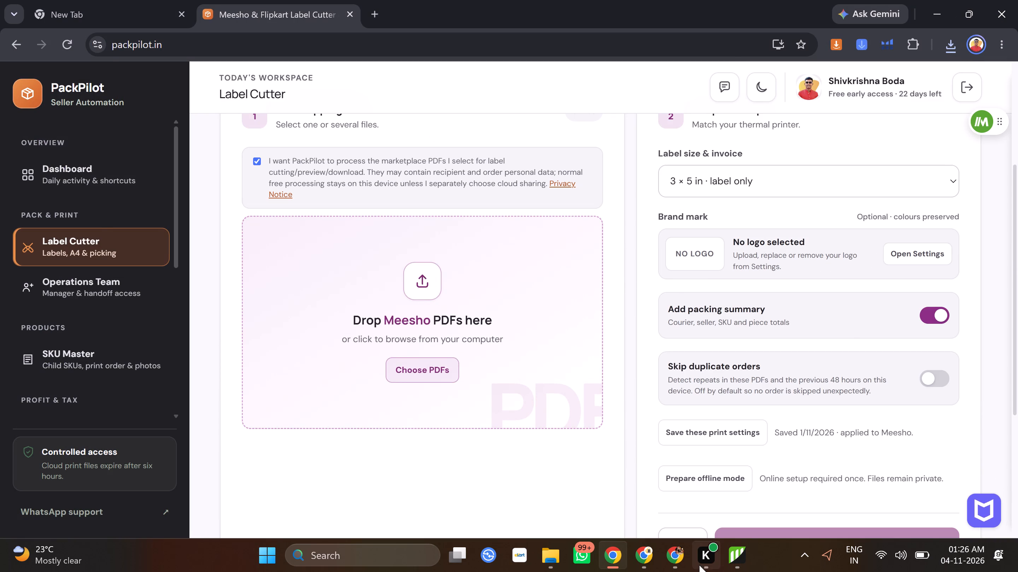
Switch to the Meesho supplier window and look through the SKU IDs of the Ready to Ship orders.
click(683, 561)
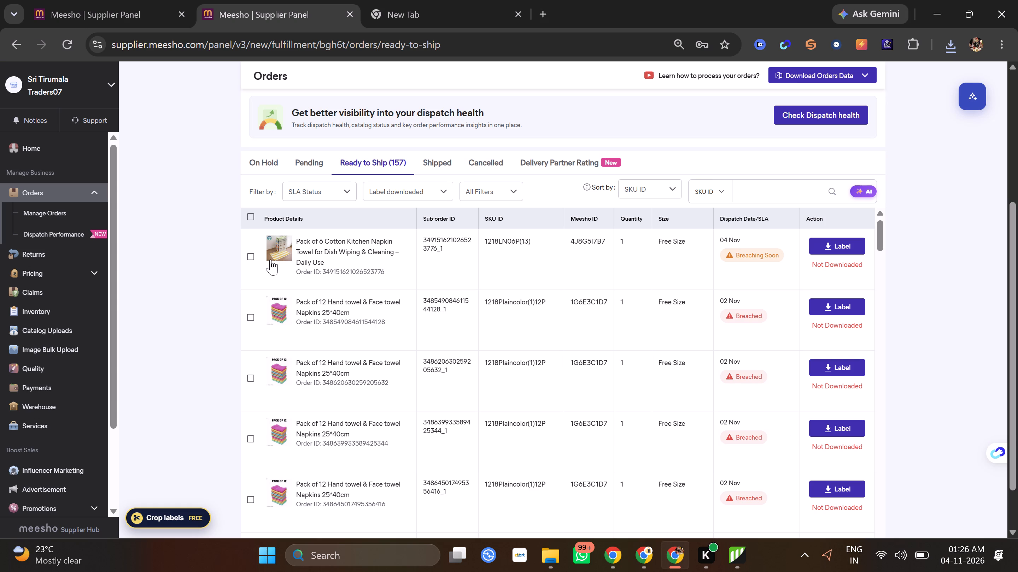
drag(552, 304, 479, 309)
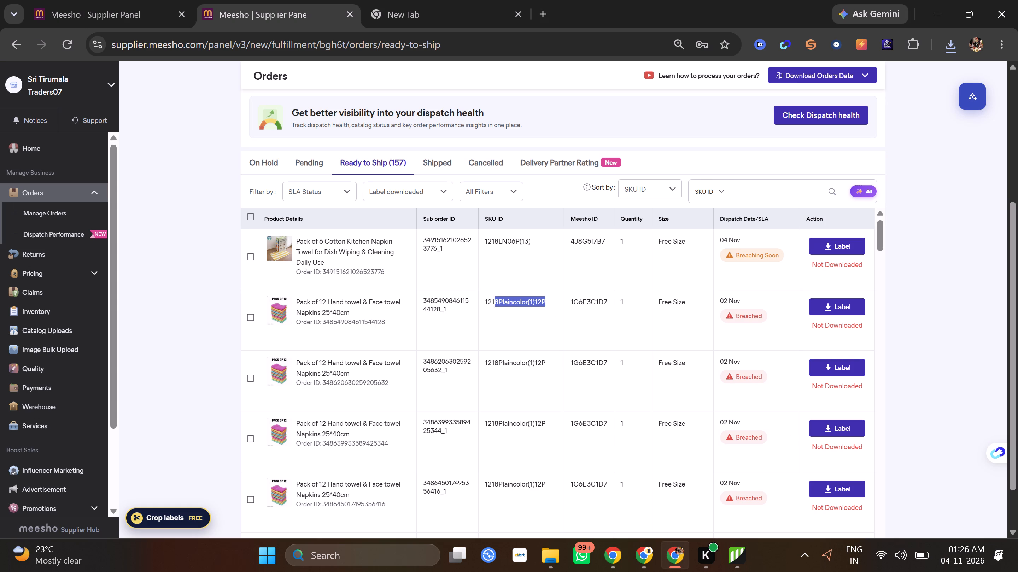
click(908, 292)
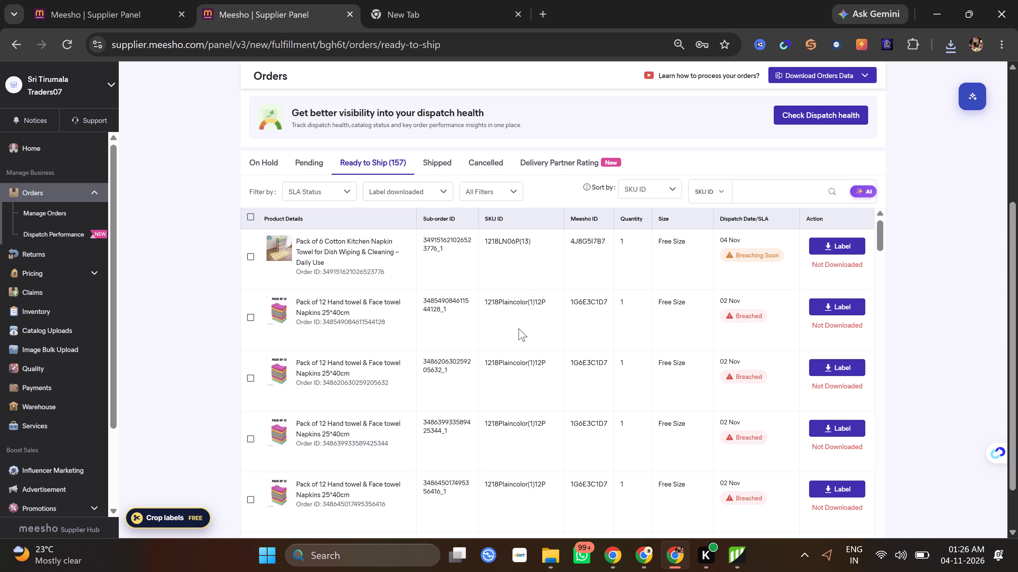
scroll(464, 317, down, 19)
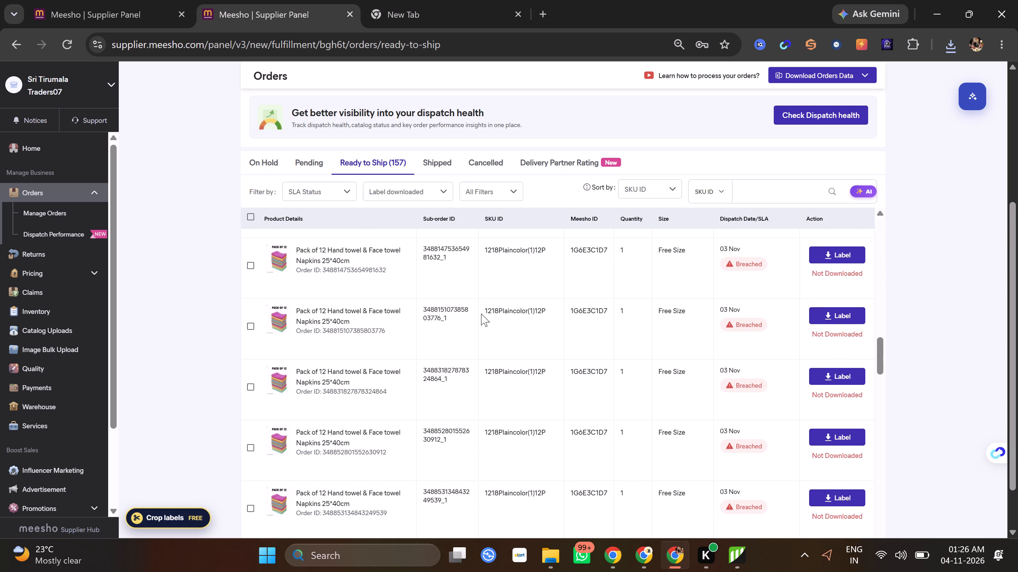
scroll(481, 314, down, 20)
scroll(481, 314, down, 12)
scroll(714, 367, down, 2)
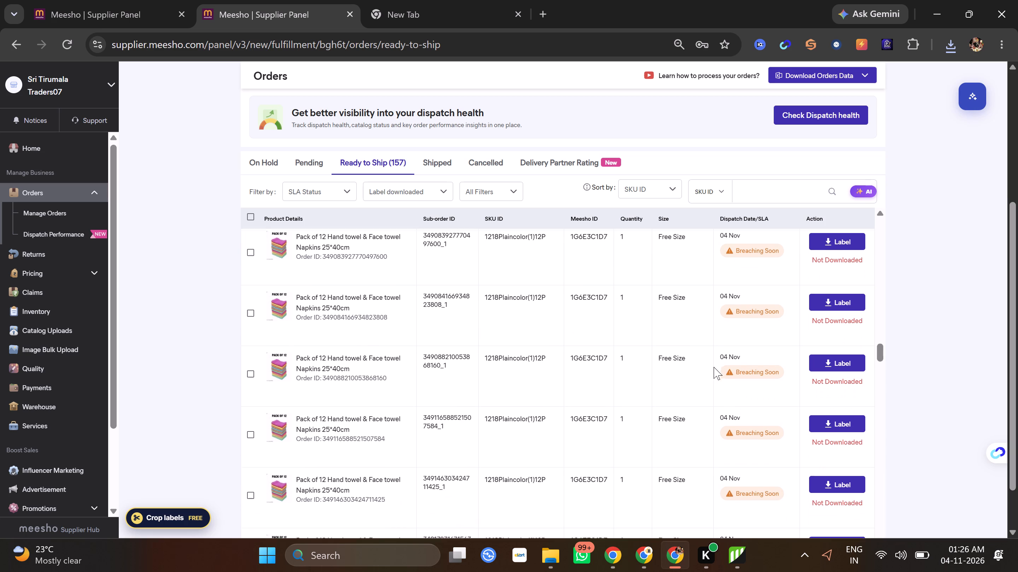
scroll(714, 367, down, 17)
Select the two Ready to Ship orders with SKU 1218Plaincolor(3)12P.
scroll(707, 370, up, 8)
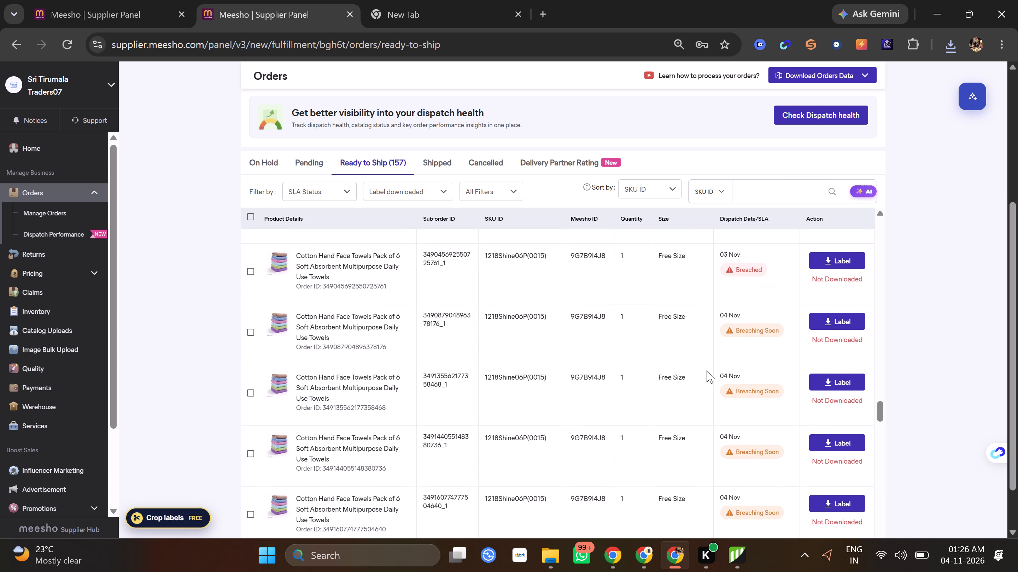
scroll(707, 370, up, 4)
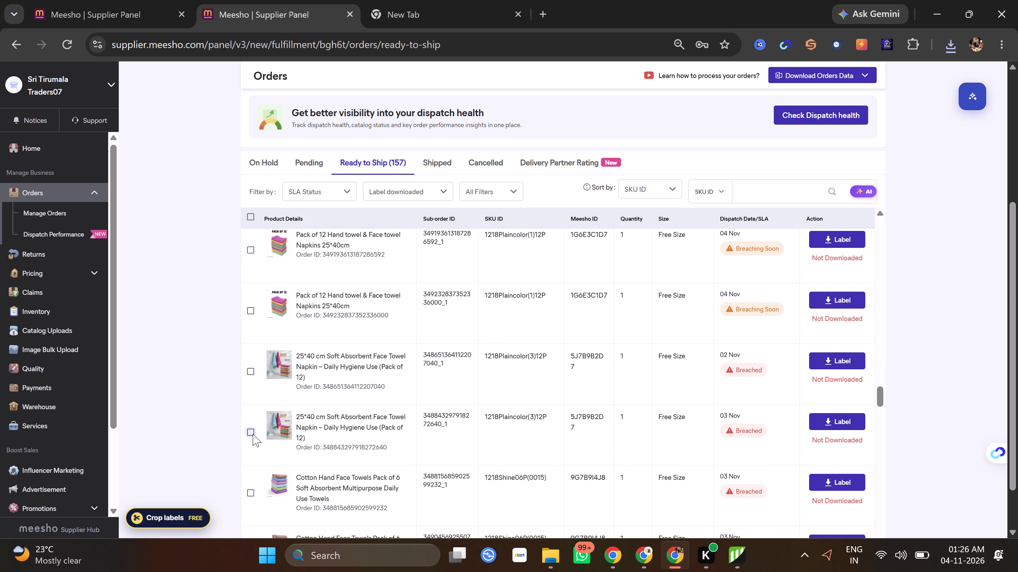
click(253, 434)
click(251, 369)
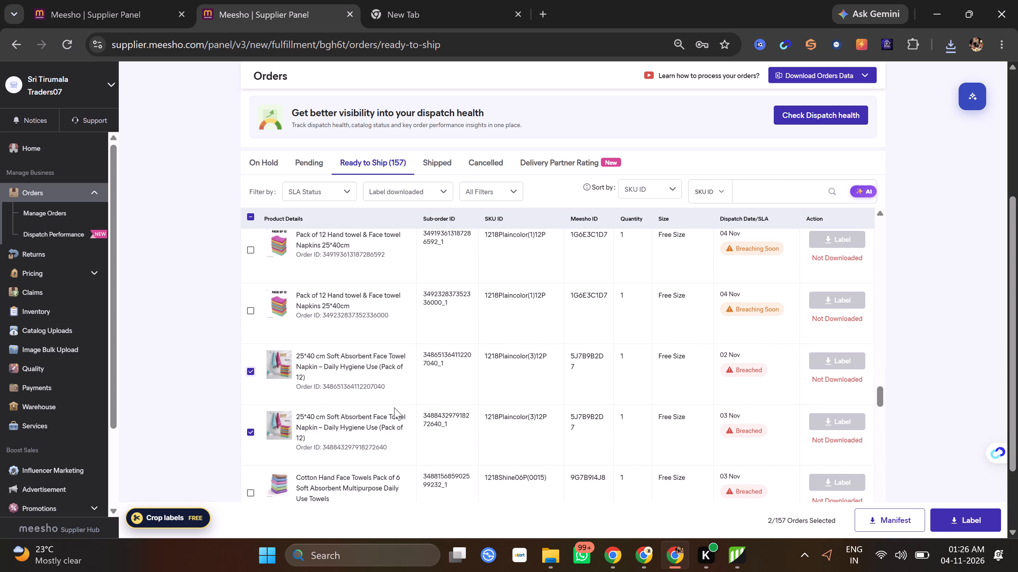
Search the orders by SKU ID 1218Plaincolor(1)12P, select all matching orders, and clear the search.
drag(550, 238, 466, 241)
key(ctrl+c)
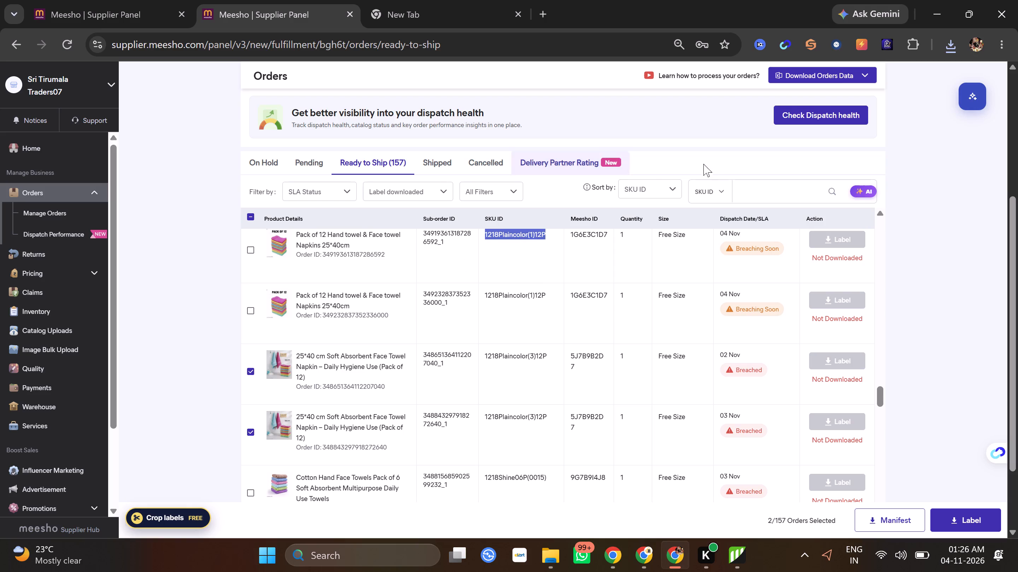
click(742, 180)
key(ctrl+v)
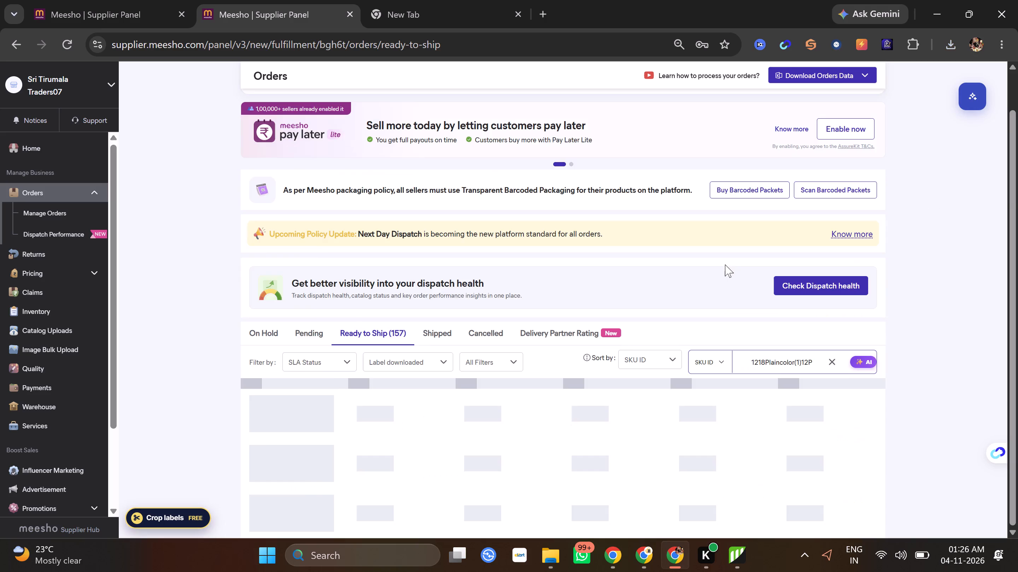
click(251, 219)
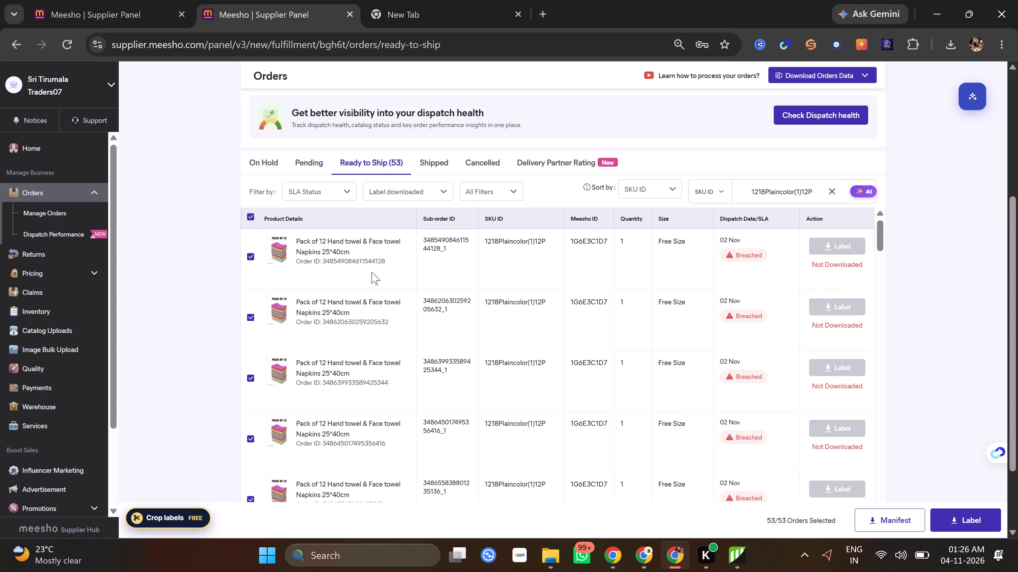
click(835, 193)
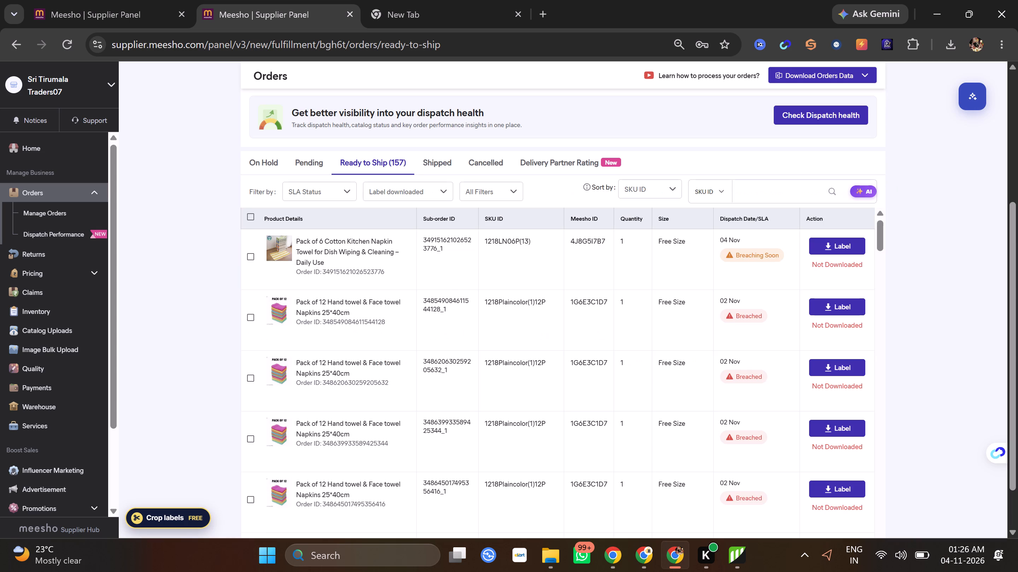
Select the two Ready to Ship orders with SKU 1218Plaincolor(3)12P.
scroll(491, 220, down, 3)
scroll(571, 330, down, 4)
scroll(926, 275, down, 20)
scroll(926, 275, down, 2)
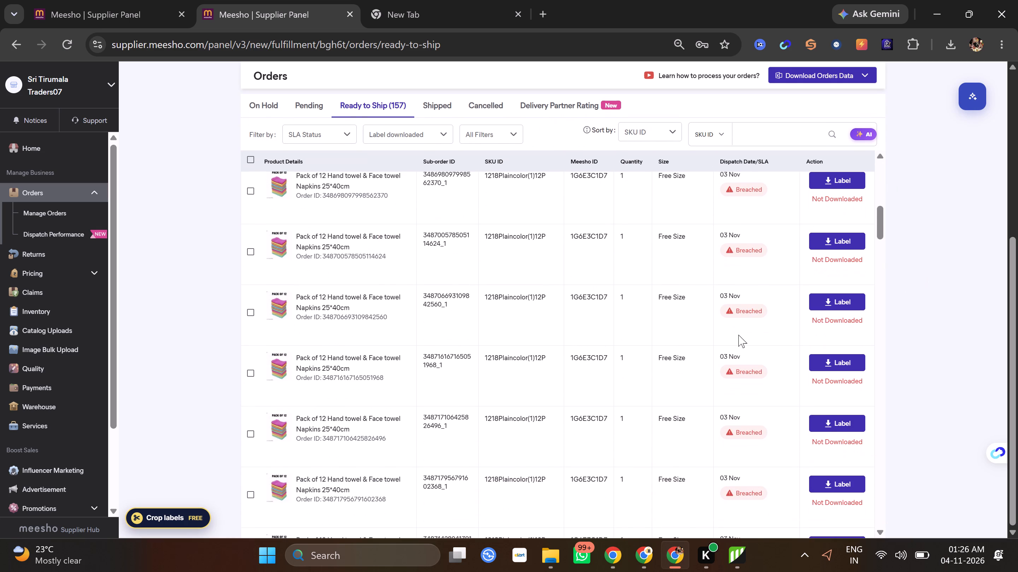
scroll(737, 335, down, 20)
scroll(737, 335, down, 8)
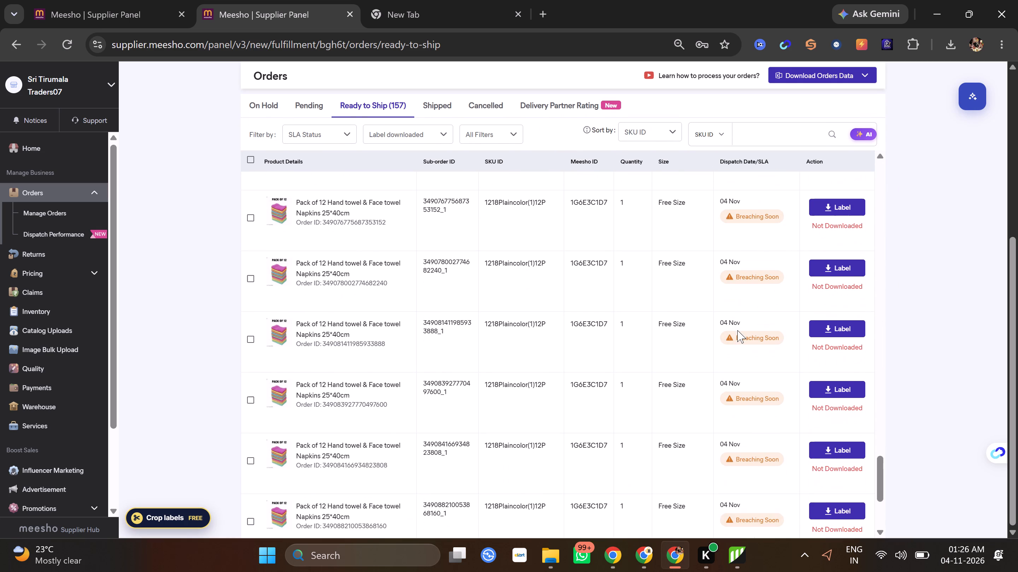
scroll(737, 330, down, 11)
scroll(739, 331, down, 11)
scroll(743, 340, up, 2)
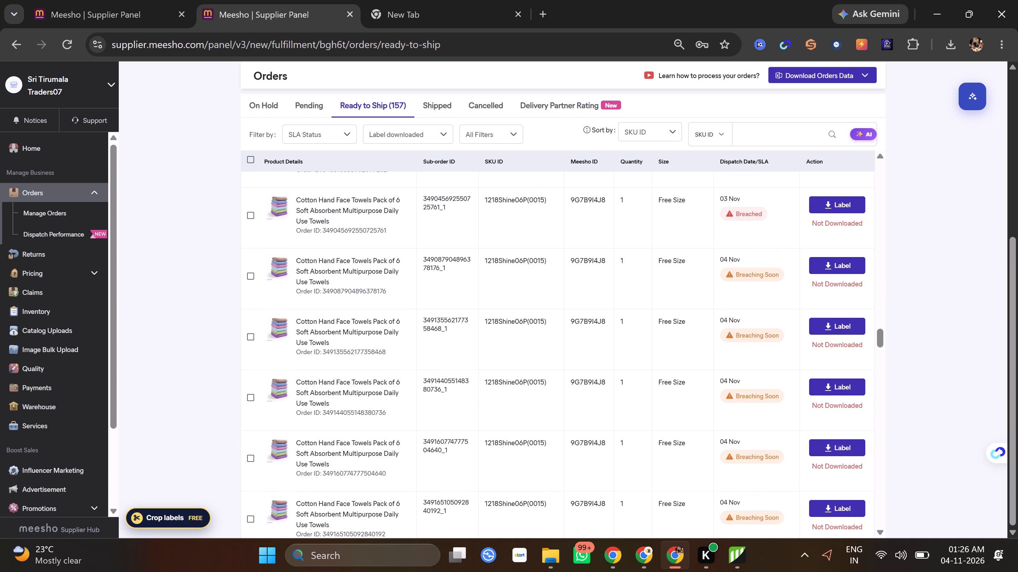
scroll(743, 340, up, 4)
scroll(604, 409, down, 1)
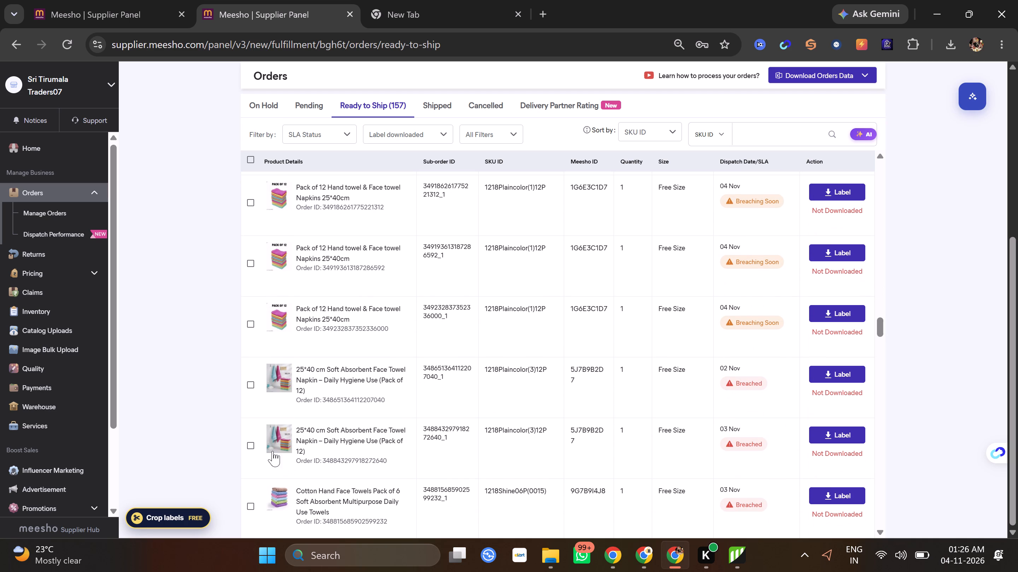
click(249, 445)
click(252, 377)
click(251, 383)
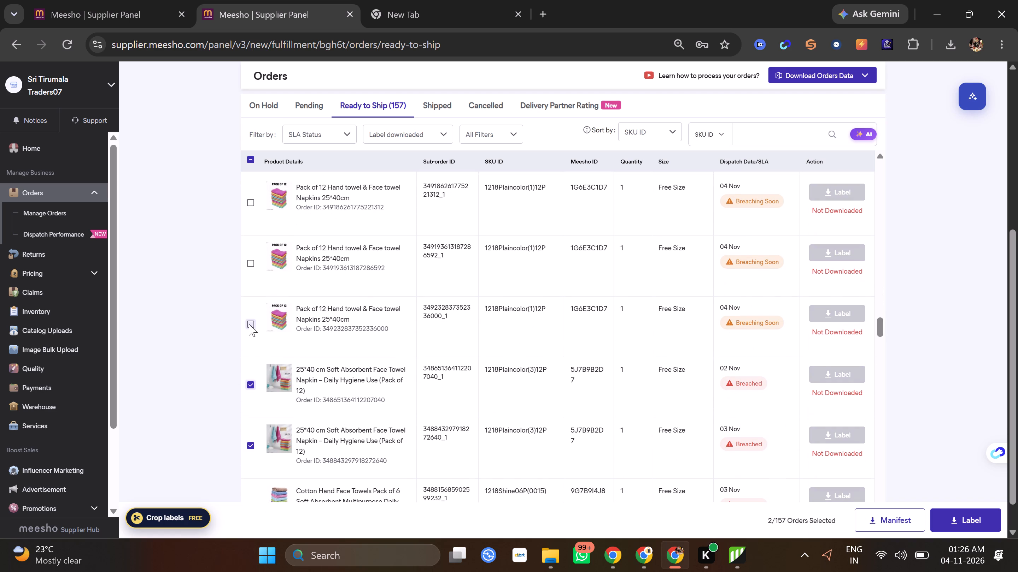
Add all 1218Plaincolor(1)12P orders with dispatch date 04 Nov to the selection, working upward from the last one.
click(248, 322)
click(250, 266)
scroll(327, 297, up, 2)
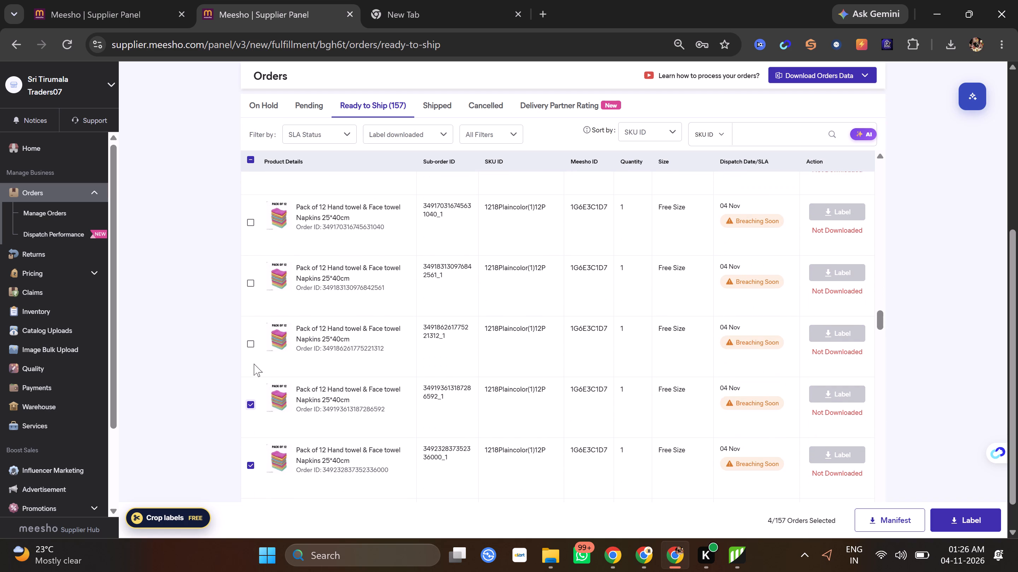
click(246, 346)
click(253, 281)
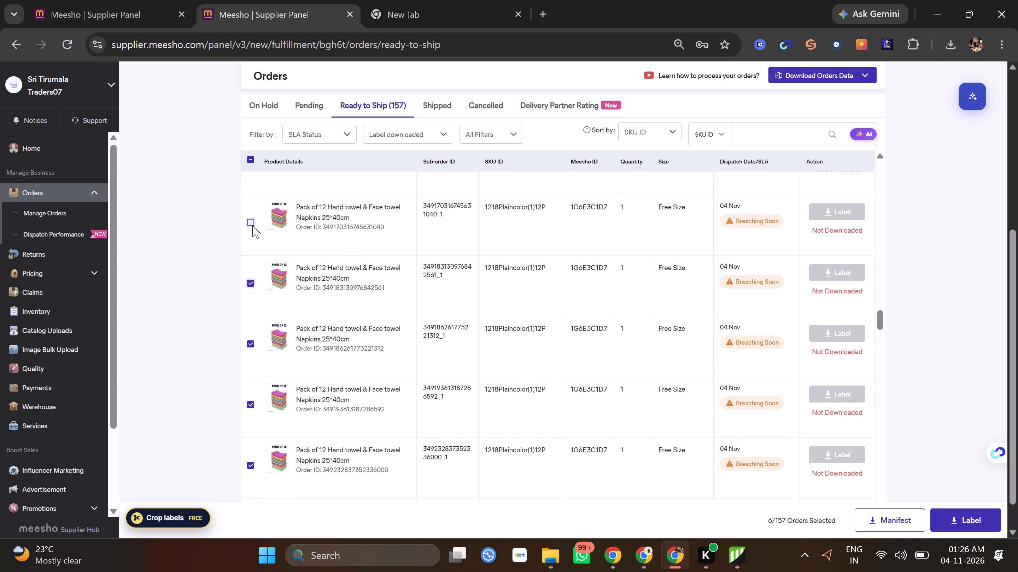
click(252, 225)
scroll(330, 275, up, 2)
click(247, 304)
click(246, 240)
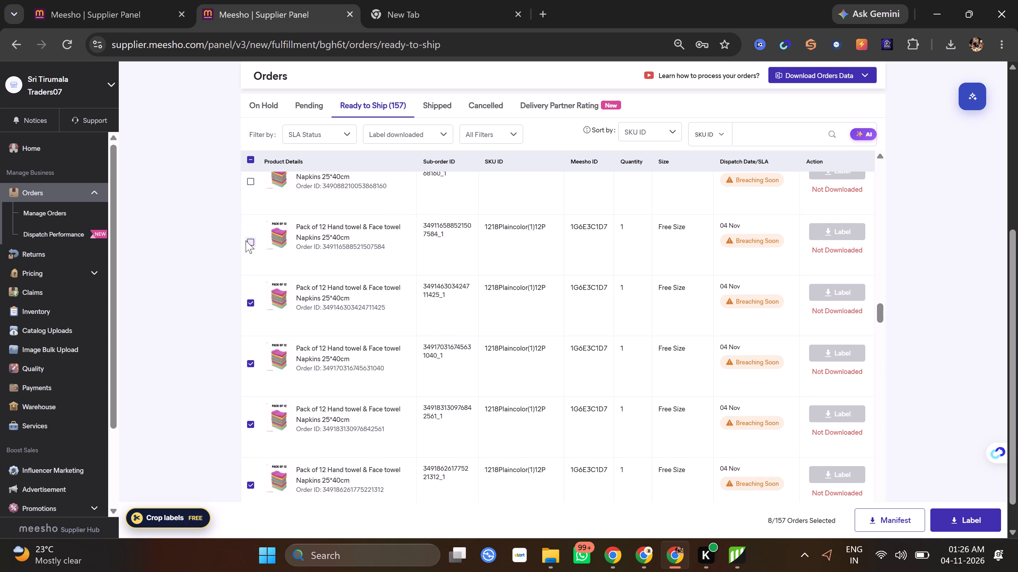
scroll(293, 246, up, 2)
click(250, 326)
click(247, 258)
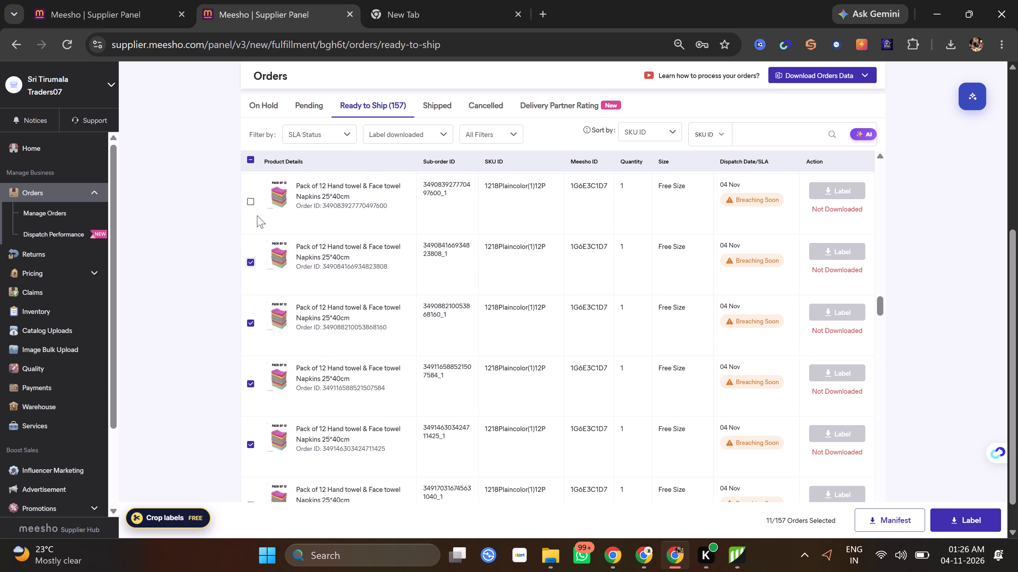
click(247, 198)
scroll(315, 271, up, 2)
click(251, 280)
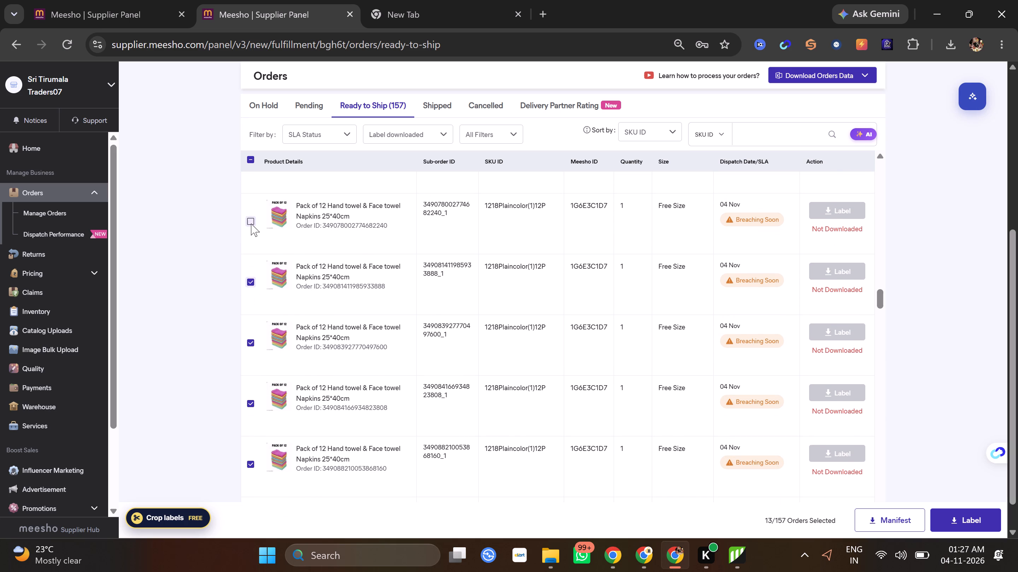
click(251, 224)
scroll(315, 235, up, 2)
click(252, 302)
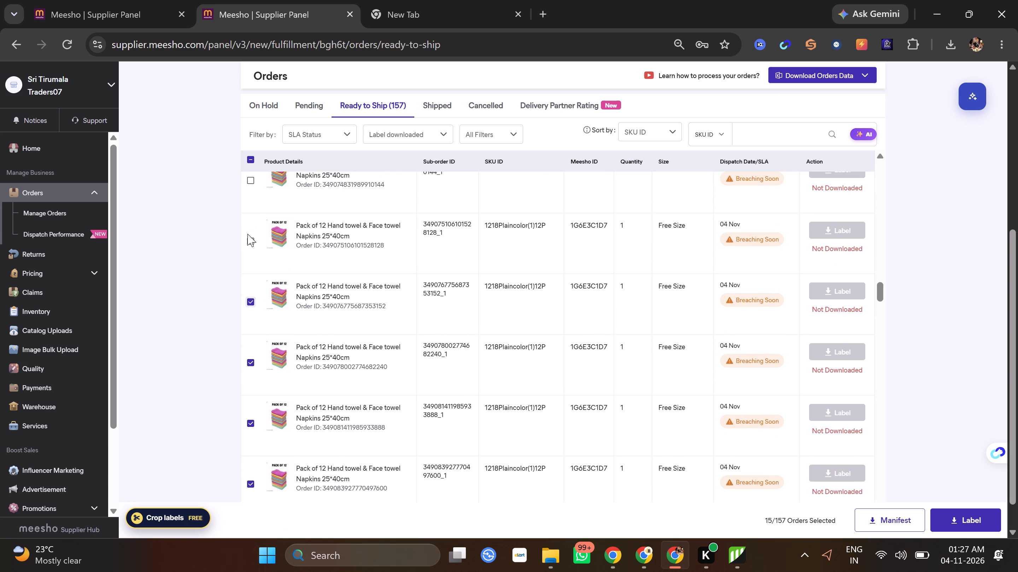
click(250, 240)
click(247, 179)
scroll(292, 237, up, 3)
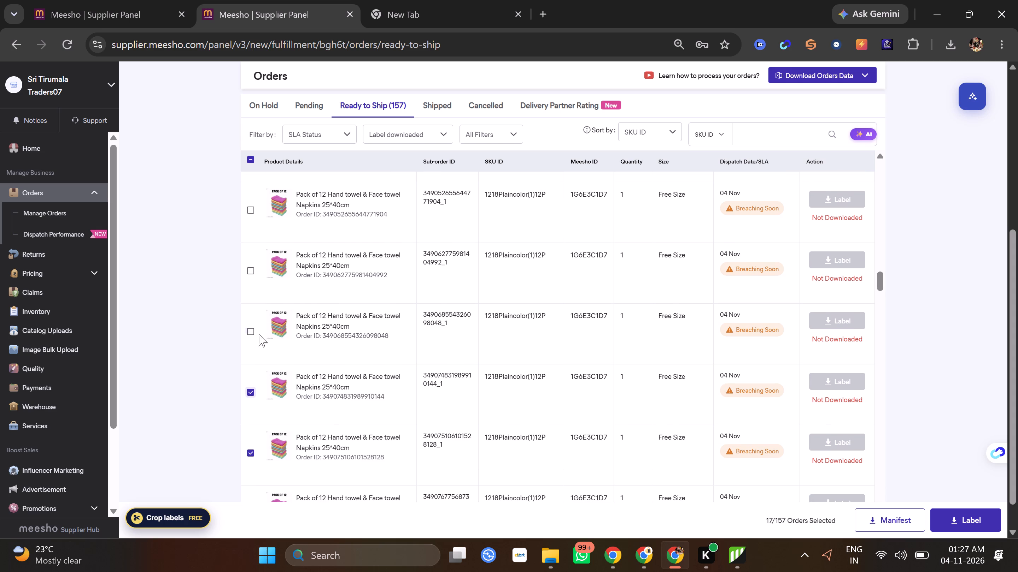
click(252, 335)
click(252, 269)
click(250, 209)
scroll(306, 250, up, 3)
click(249, 363)
Add all 1218Plaincolor(1)12P orders with dispatch date 03 Nov to the selection.
click(250, 300)
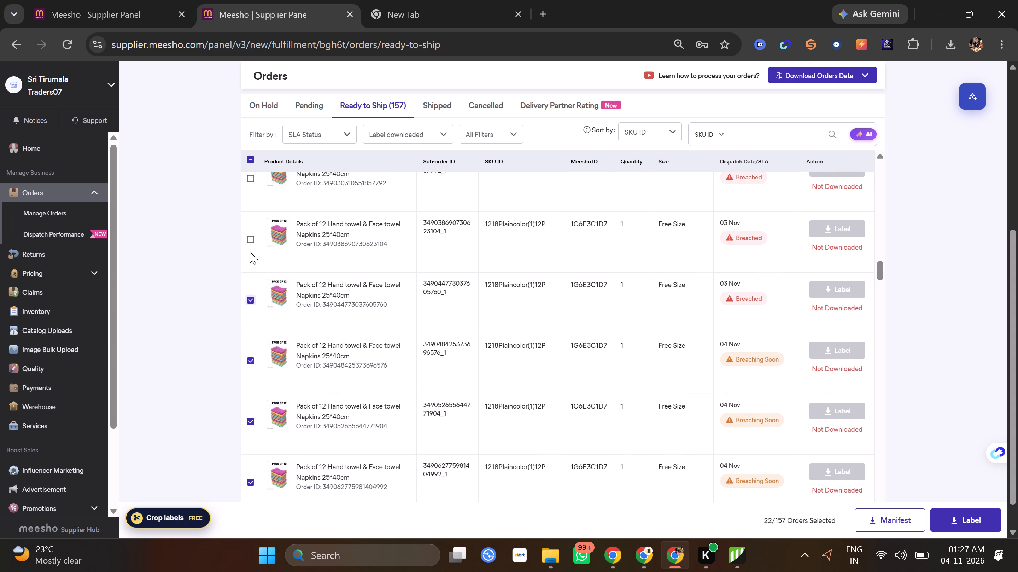
click(250, 238)
scroll(304, 239, up, 3)
click(251, 392)
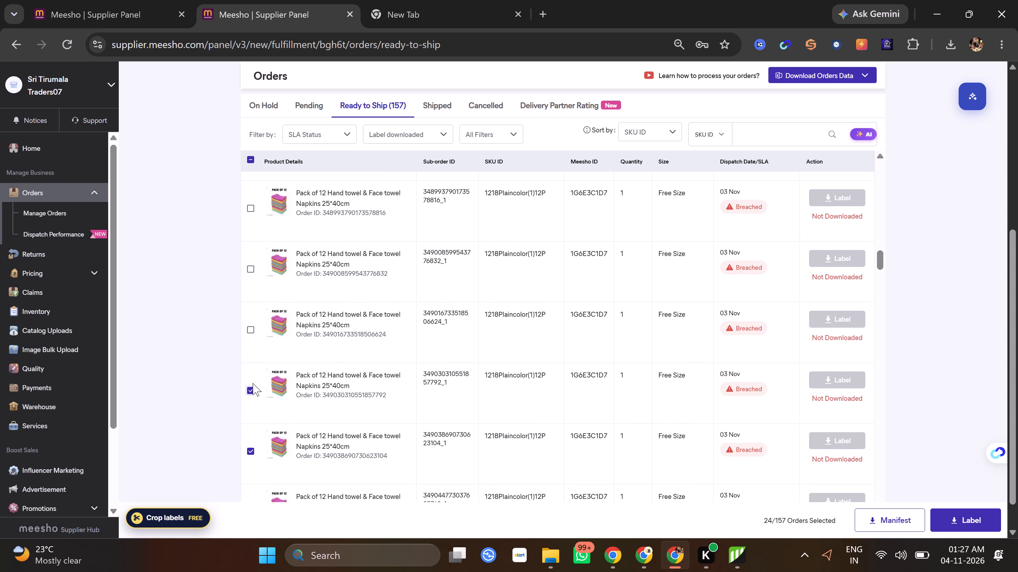
click(252, 329)
click(251, 272)
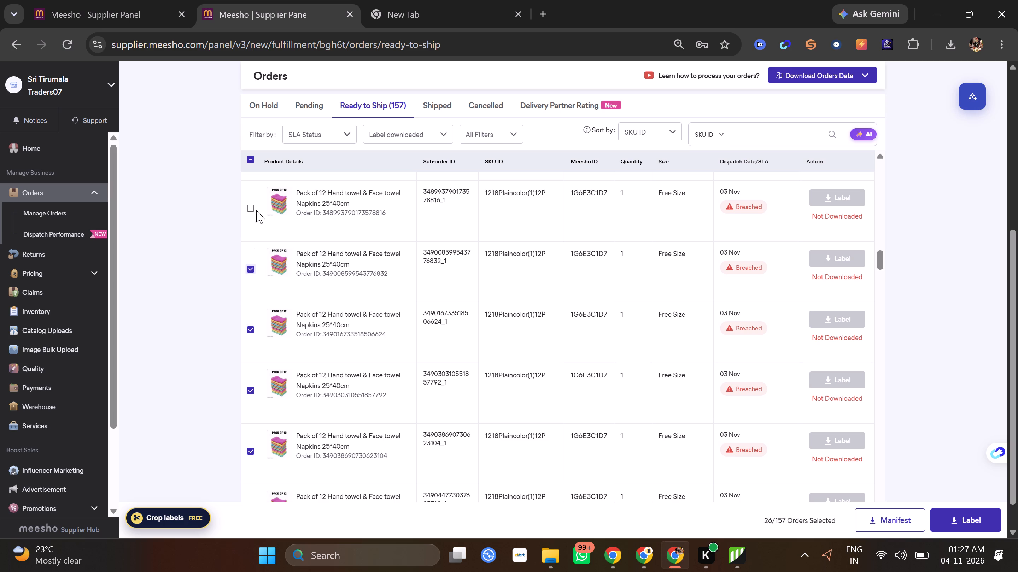
click(253, 207)
scroll(369, 314, up, 2)
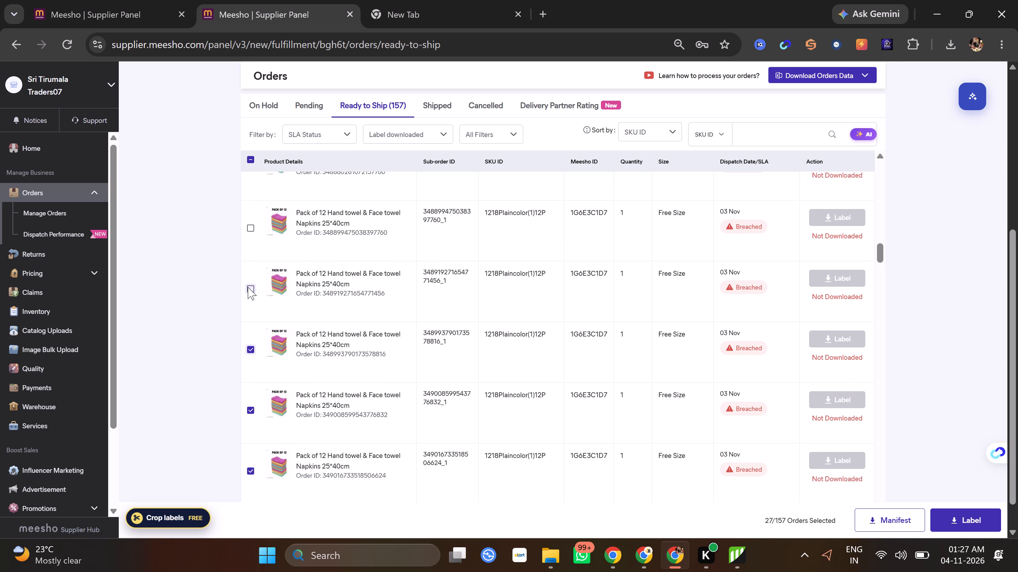
click(248, 287)
click(252, 231)
scroll(297, 261, up, 3)
click(252, 379)
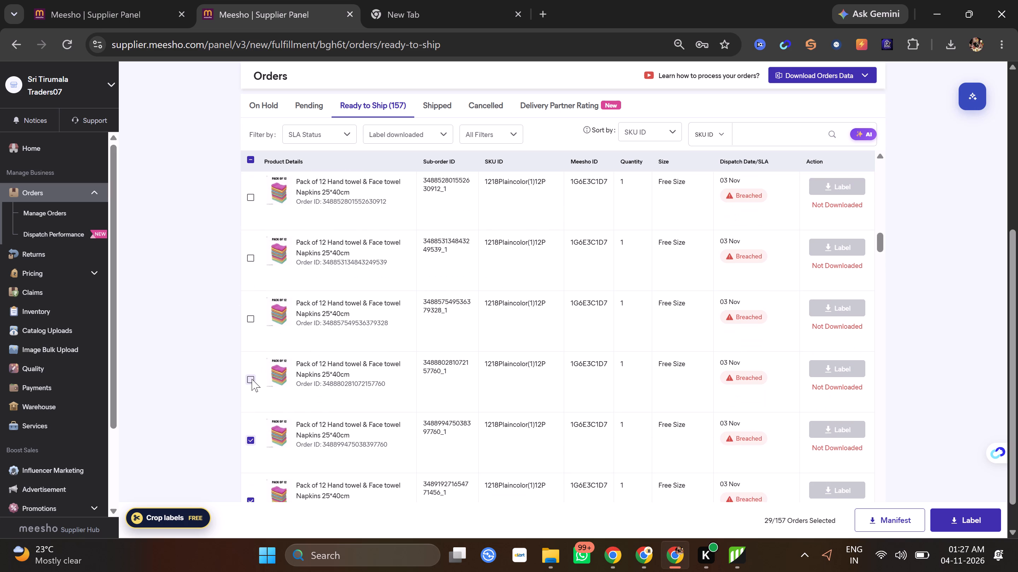
click(248, 316)
click(249, 258)
click(252, 198)
scroll(318, 280, up, 2)
click(255, 278)
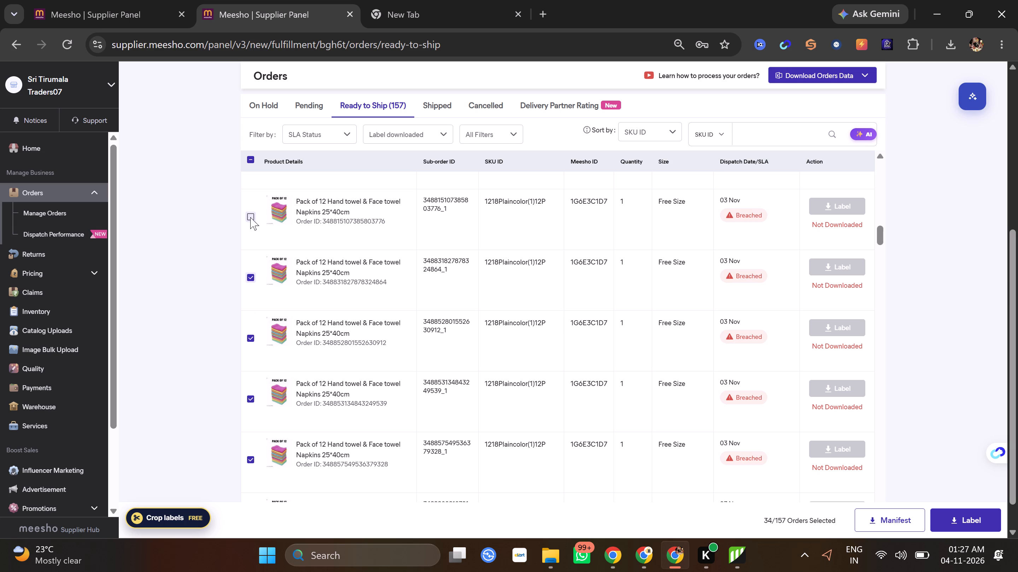
click(247, 214)
scroll(299, 247, up, 3)
click(250, 364)
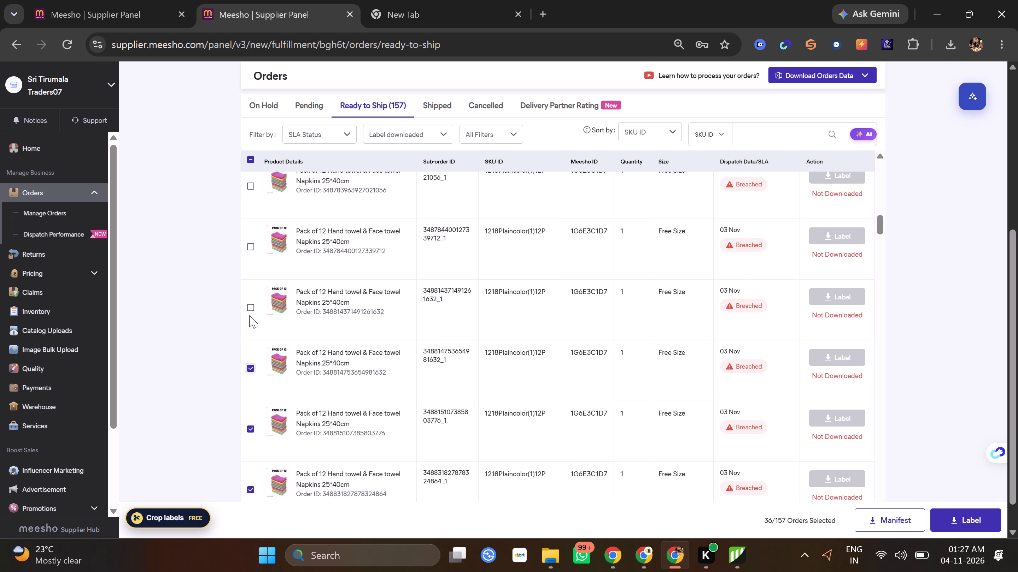
click(251, 302)
click(250, 306)
click(250, 249)
scroll(276, 262, up, 2)
click(250, 327)
click(252, 263)
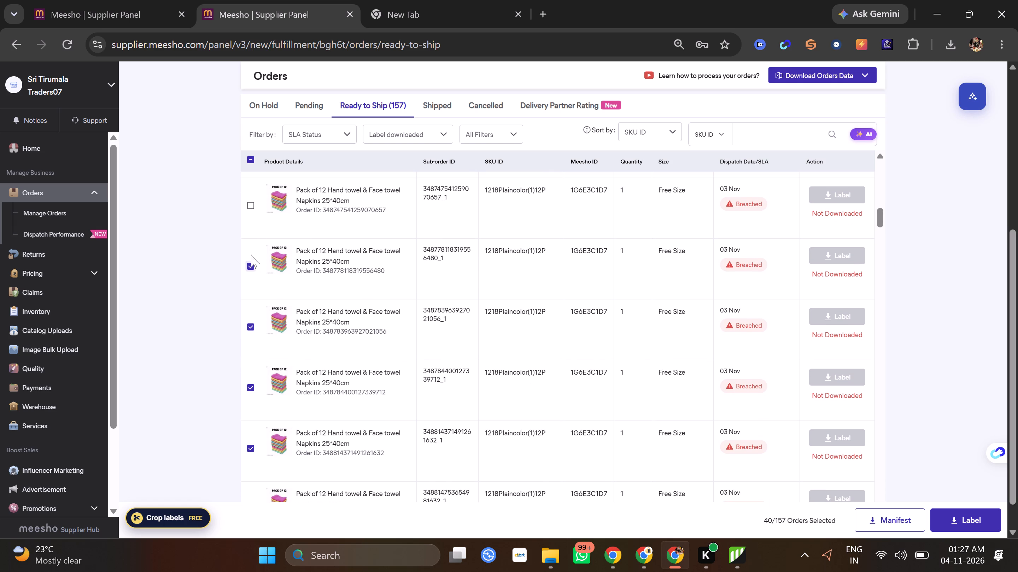
click(252, 203)
scroll(343, 307, up, 3)
click(253, 357)
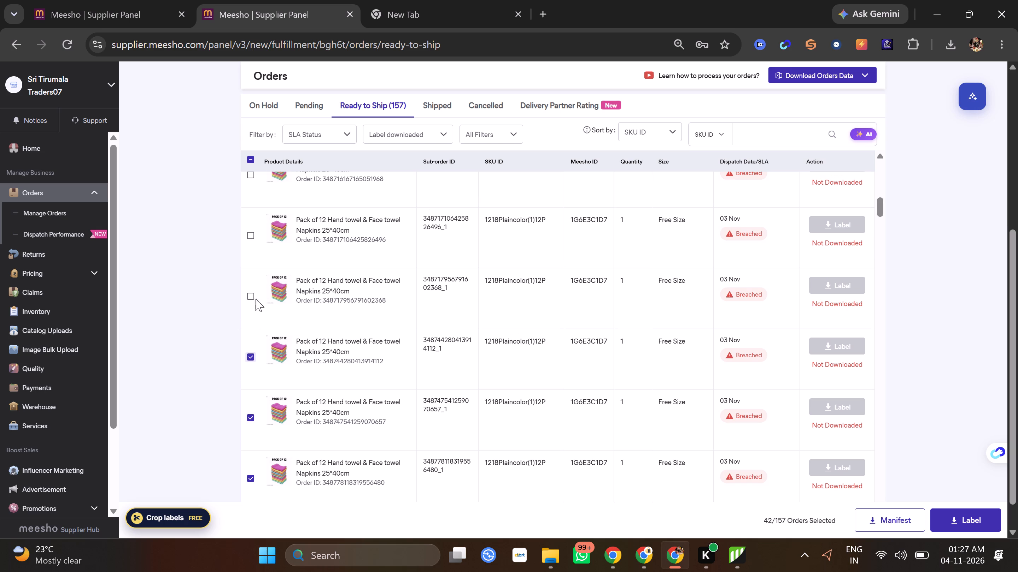
click(248, 294)
click(249, 236)
scroll(364, 320, up, 2)
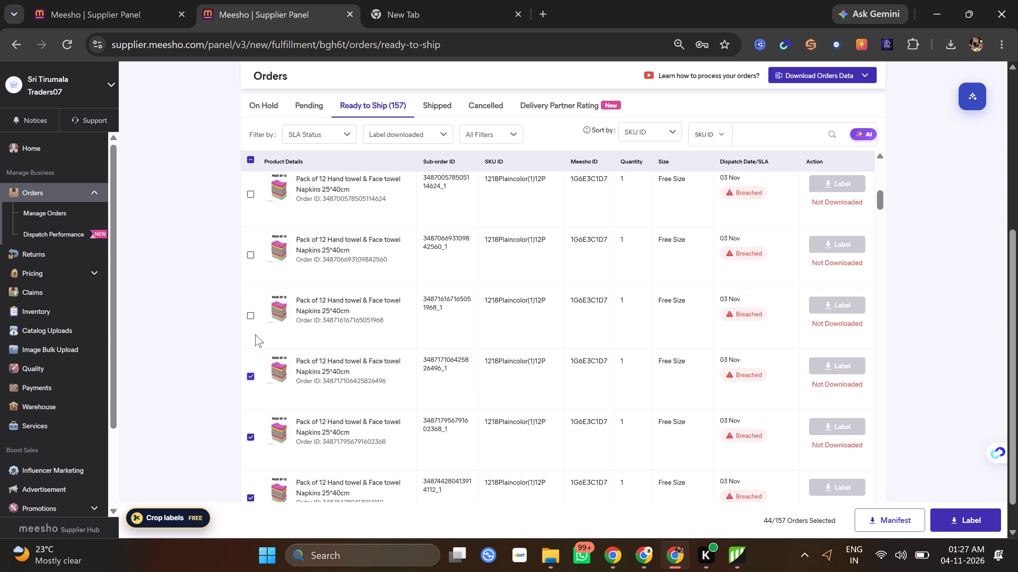
click(254, 315)
click(249, 253)
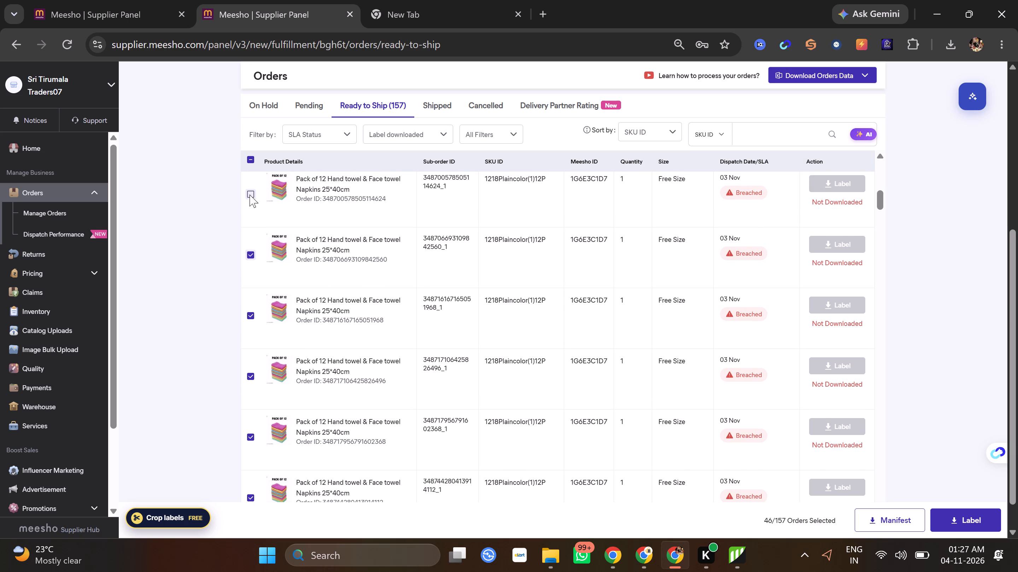
click(251, 191)
scroll(311, 276, up, 2)
click(248, 275)
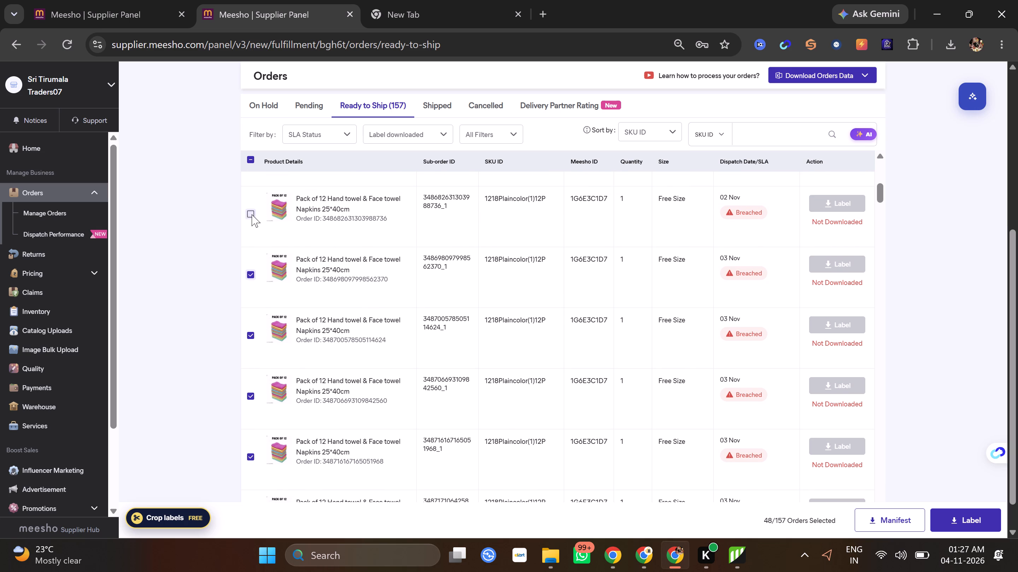
Add all 1218Plaincolor(1)12P orders with dispatch date 02 Nov to the selection.
click(252, 213)
scroll(325, 276, up, 3)
click(250, 362)
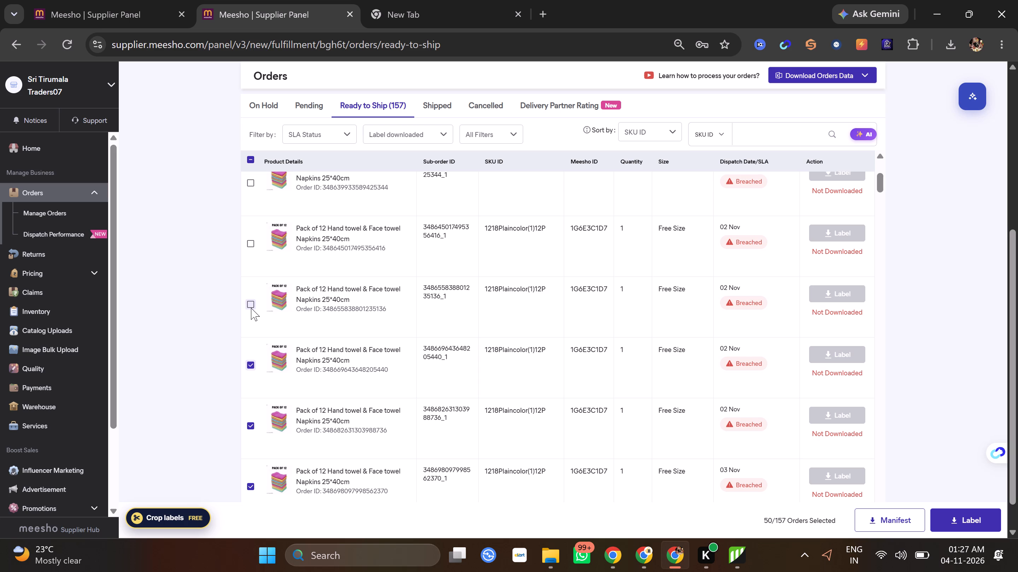
click(250, 304)
click(249, 245)
scroll(294, 270, up, 2)
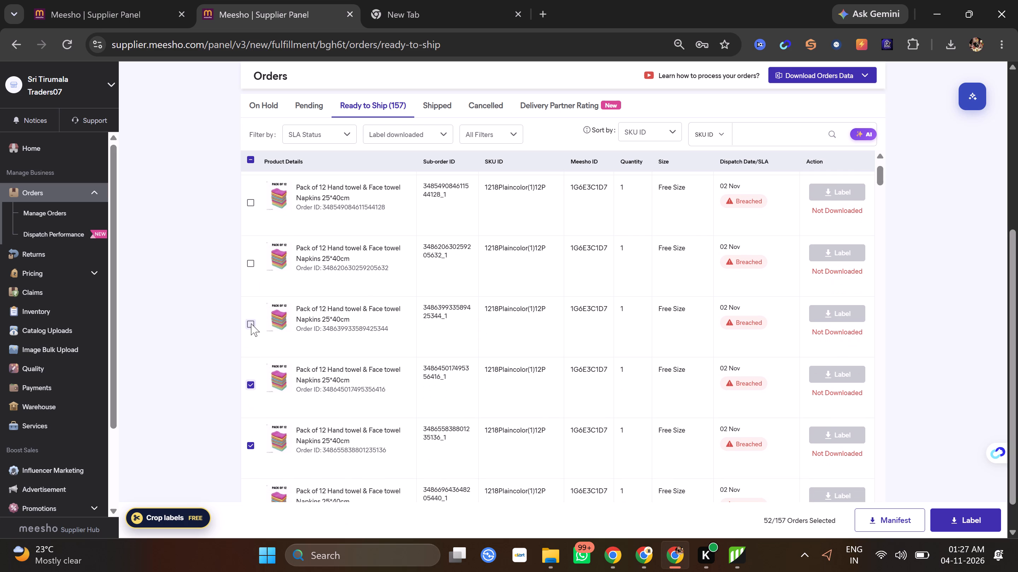
click(251, 323)
click(247, 261)
click(254, 201)
Check that every 1218Plaincolor(1)12P and 1218Plaincolor(3)12P order in the list is selected.
scroll(289, 268, up, 1)
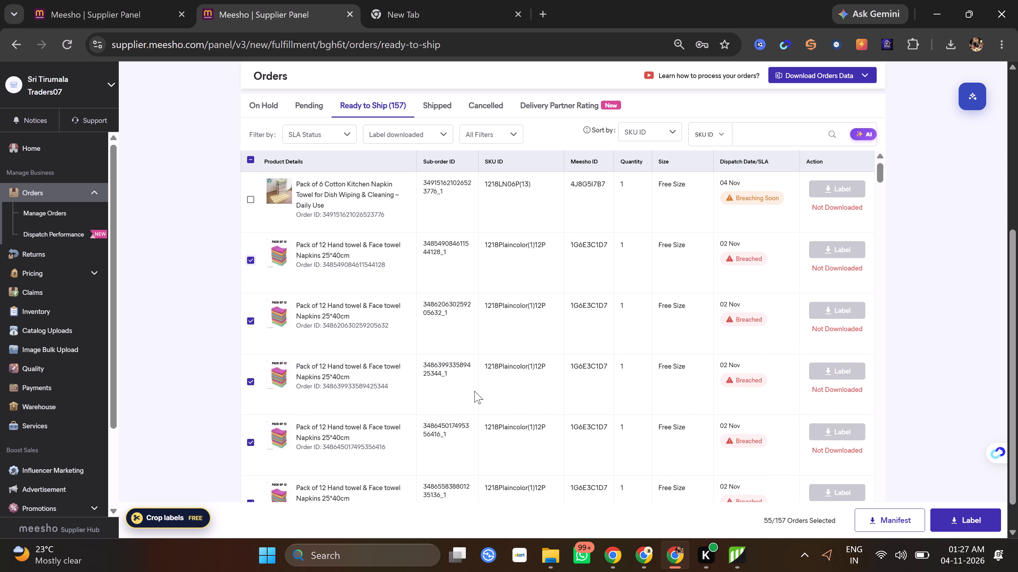
scroll(455, 259, up, 2)
scroll(456, 280, down, 3)
scroll(471, 308, down, 5)
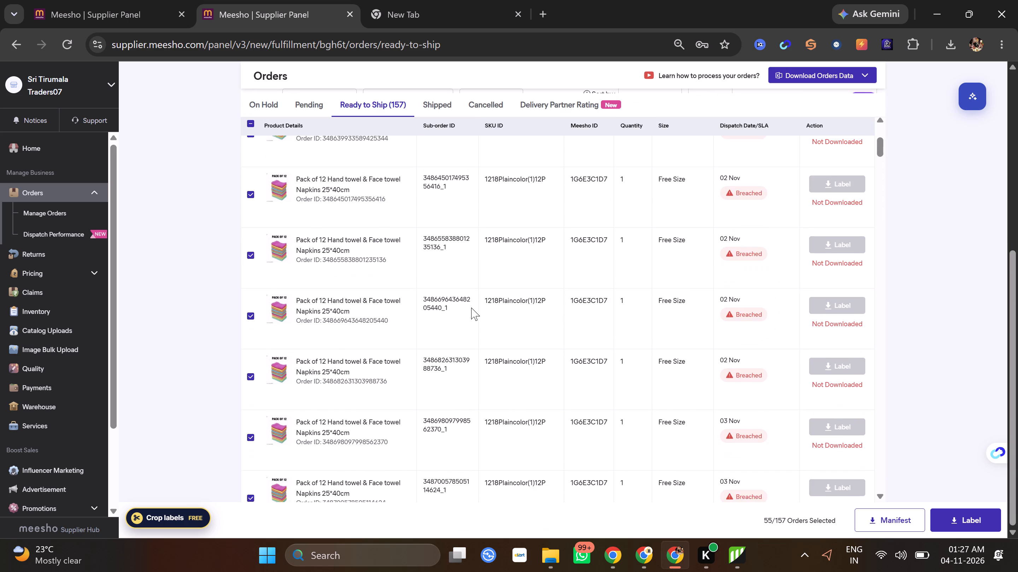
scroll(471, 308, down, 14)
scroll(471, 275, down, 11)
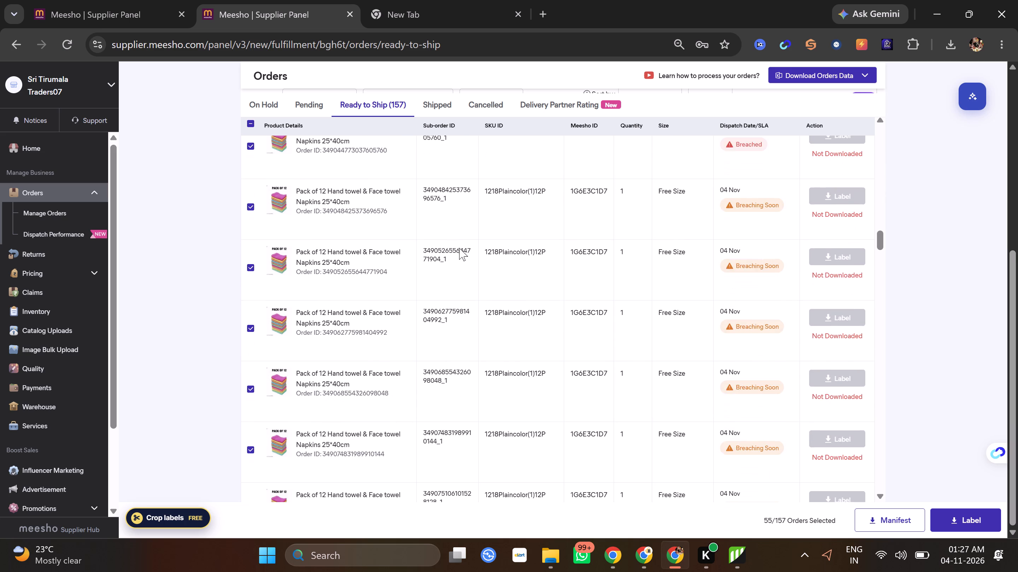
scroll(459, 247, down, 12)
scroll(460, 296, down, 2)
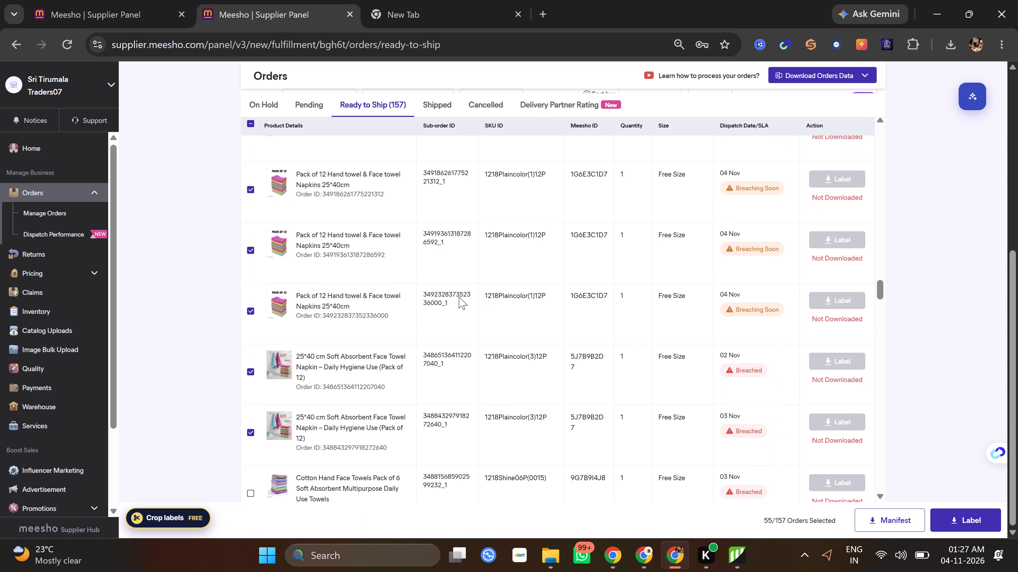
Examine the remaining Ready to Ship orders down to the end of the list for any missed 12-pack orders.
scroll(459, 298, down, 11)
scroll(462, 290, down, 10)
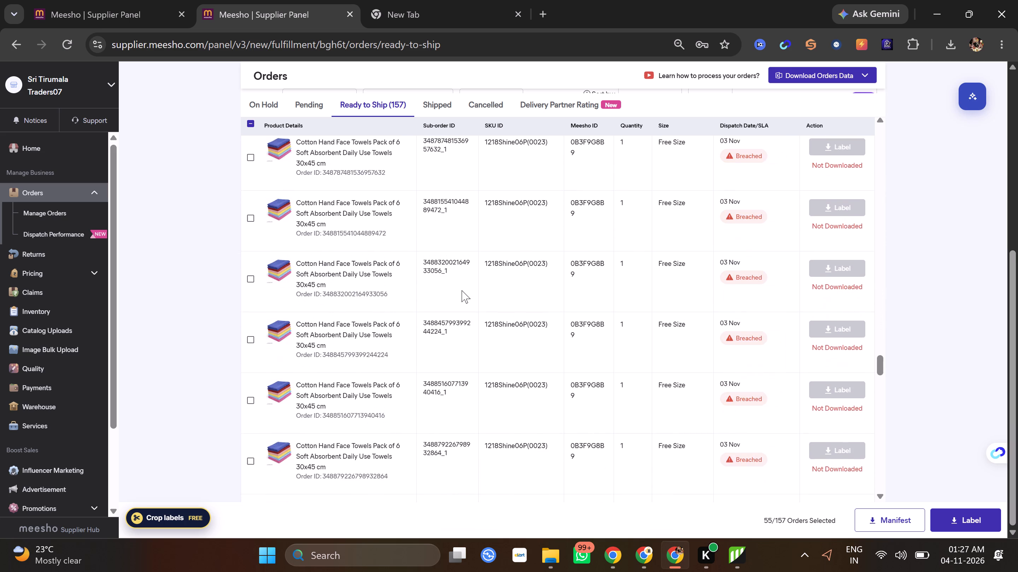
scroll(460, 296, down, 18)
scroll(460, 302, down, 17)
scroll(476, 324, down, 9)
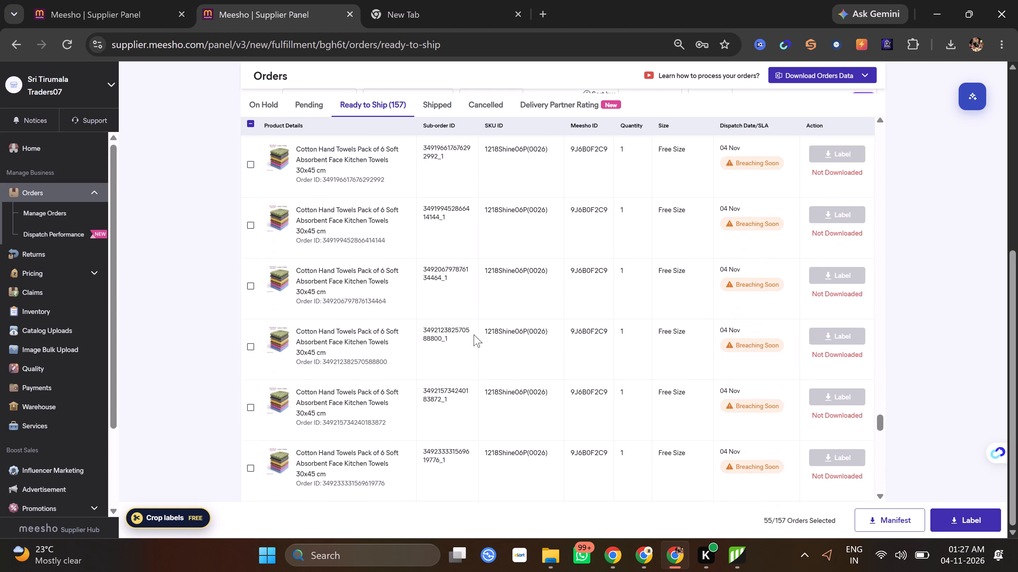
scroll(474, 334, down, 17)
scroll(472, 348, down, 5)
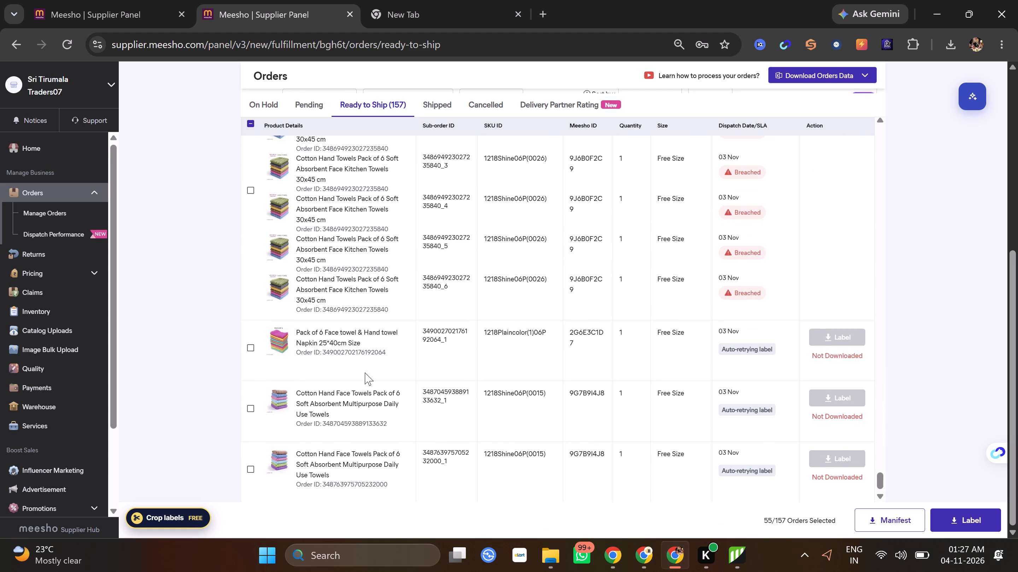
Generate the shipping labels for the selected 1218Plaincolor 12-pack orders.
click(978, 525)
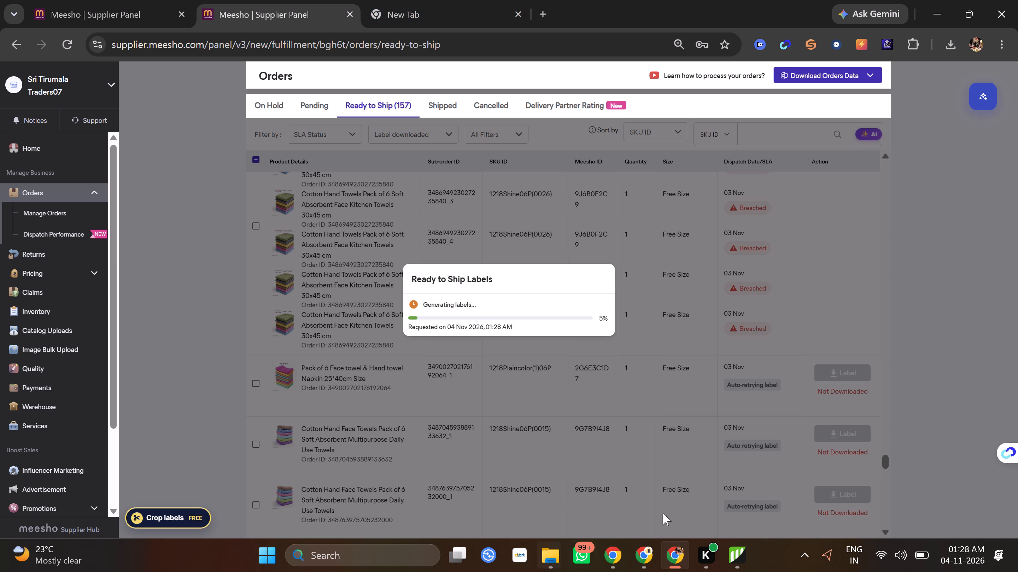
Switch to Flipkart Seller Hub, accept the pending 1218crepa10P(001) order, and refresh the orders page.
click(649, 558)
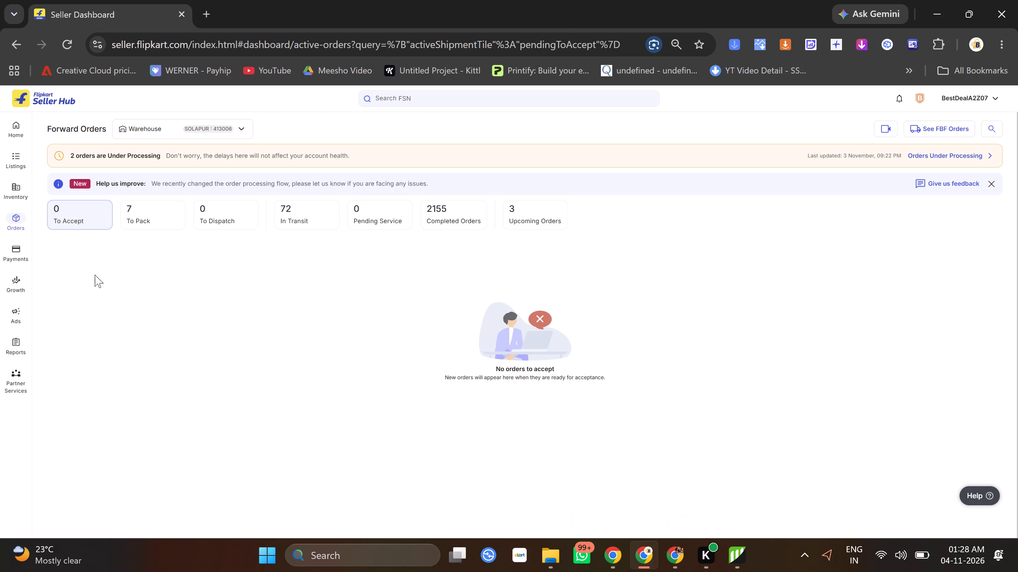
click(65, 40)
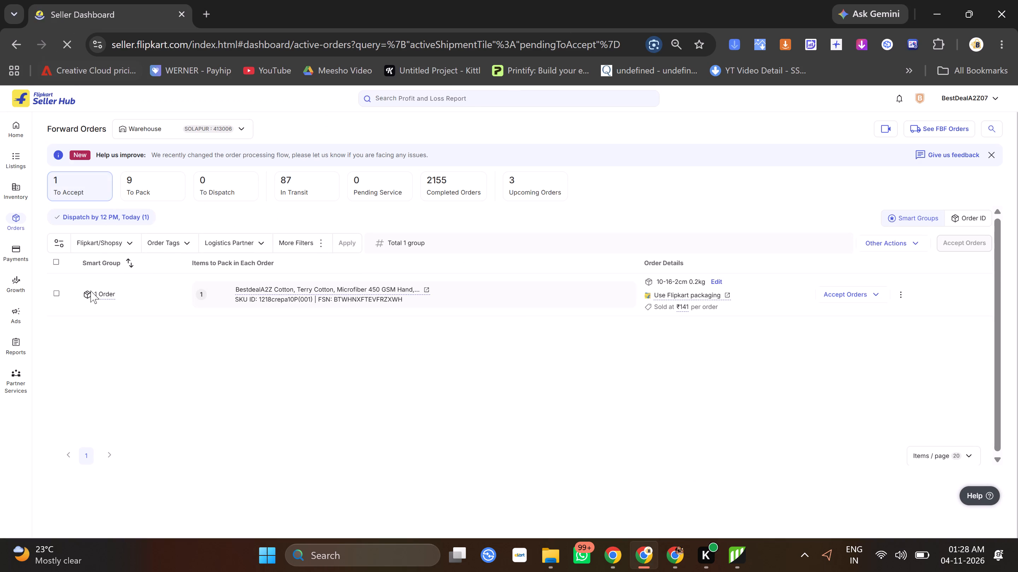
click(55, 265)
click(961, 238)
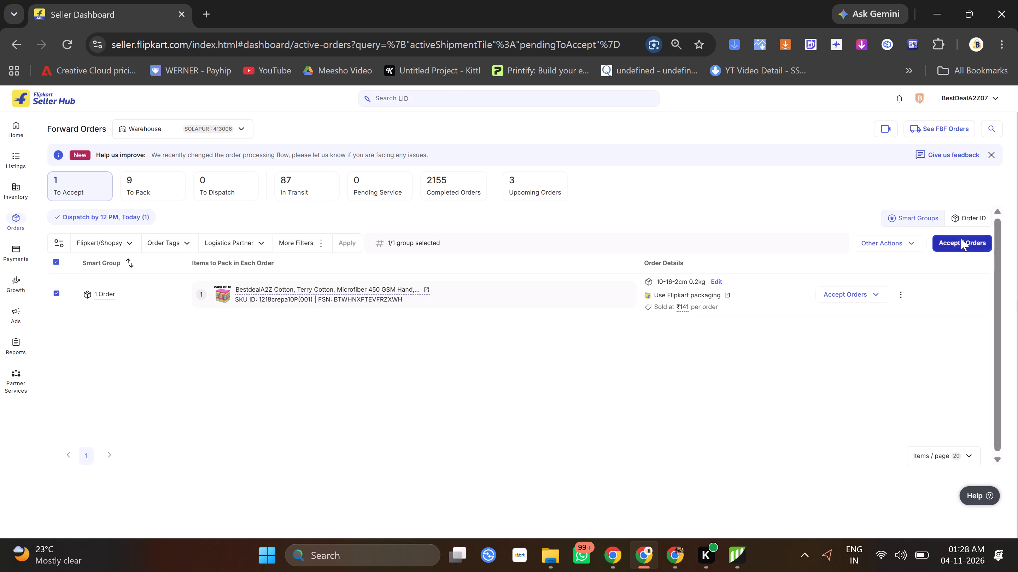
click(64, 49)
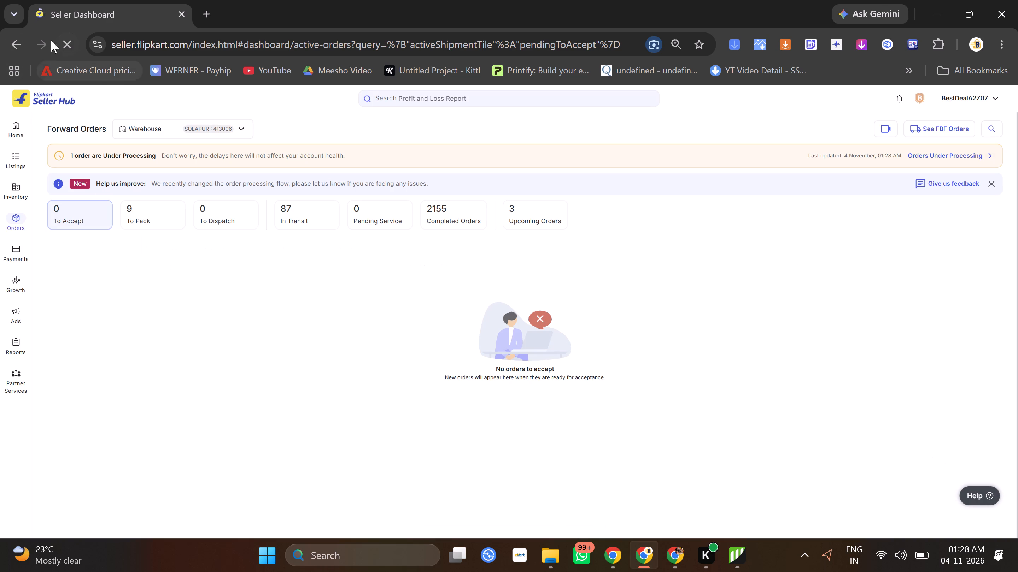
click(64, 44)
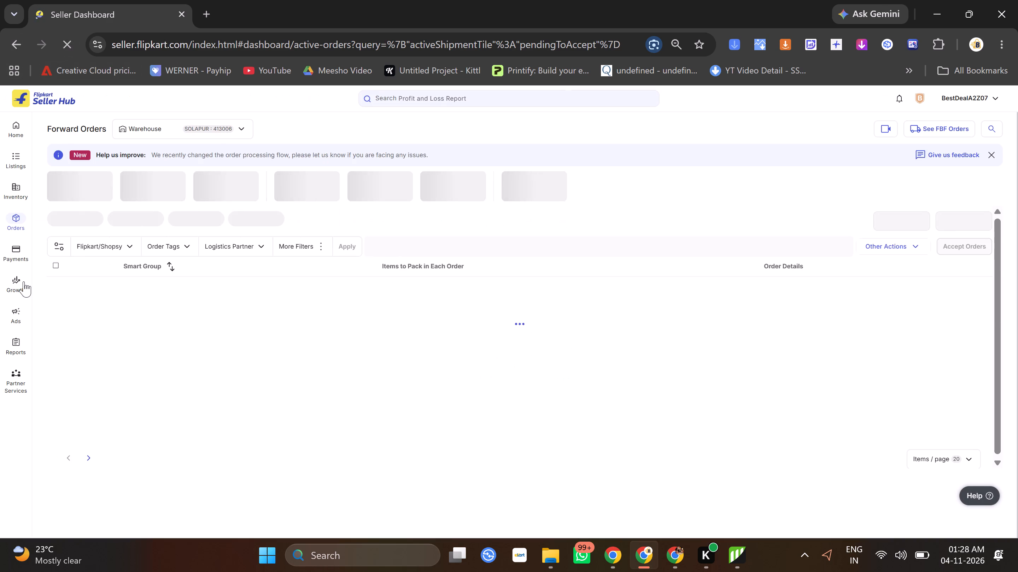
click(69, 43)
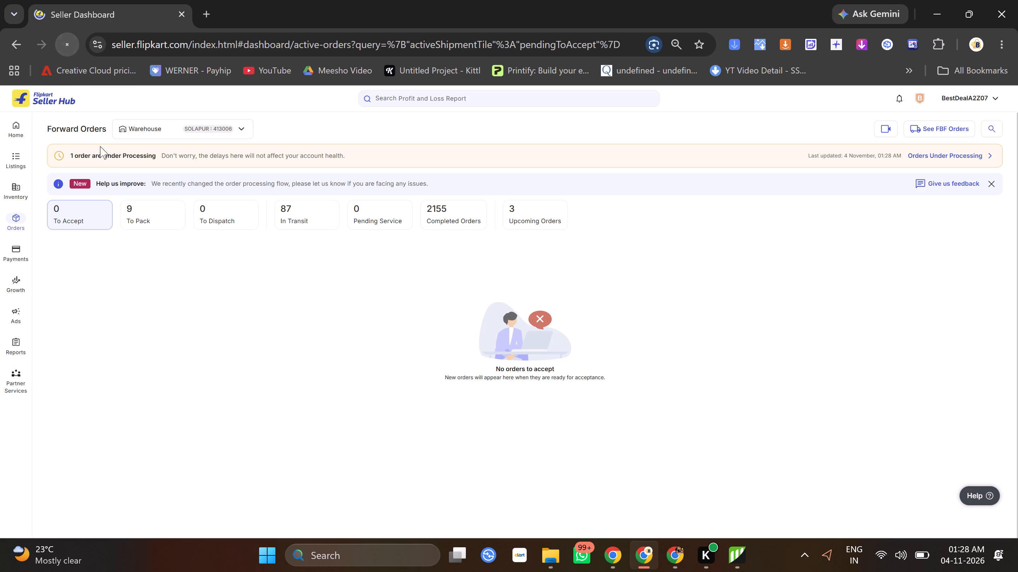
Open the Flipkart payments overview and refresh it to review the upcoming payments.
click(16, 259)
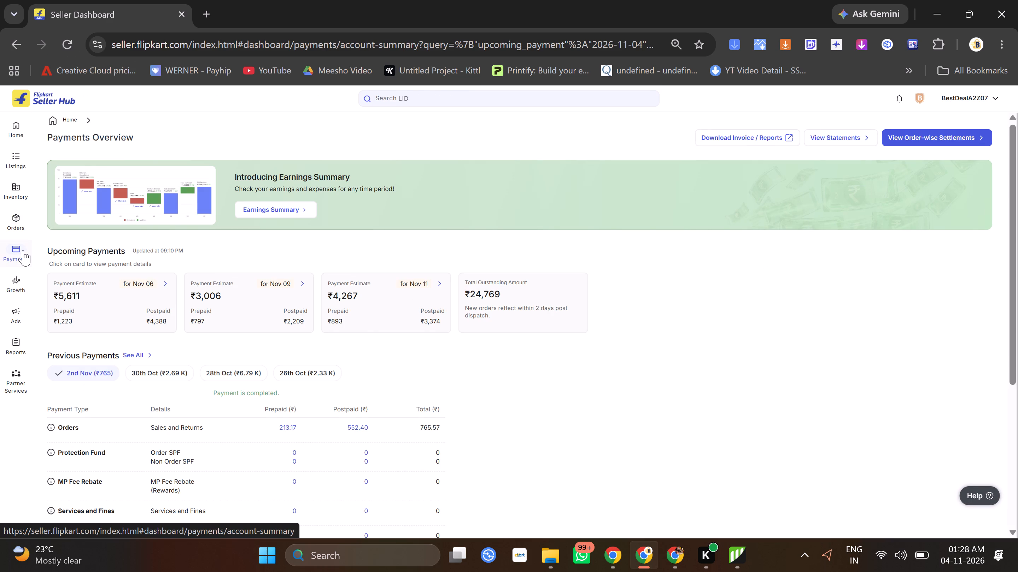
click(68, 47)
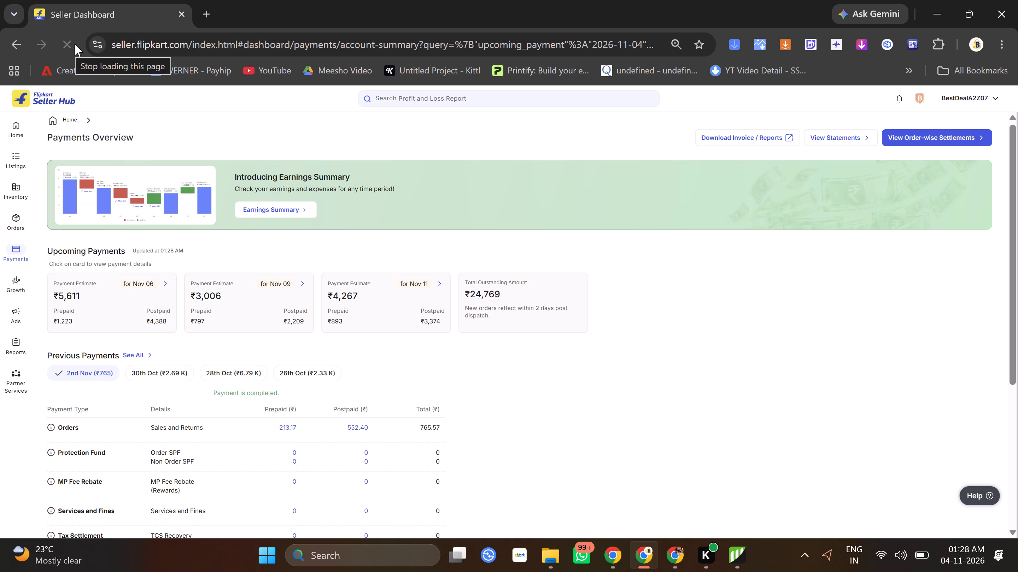
click(71, 47)
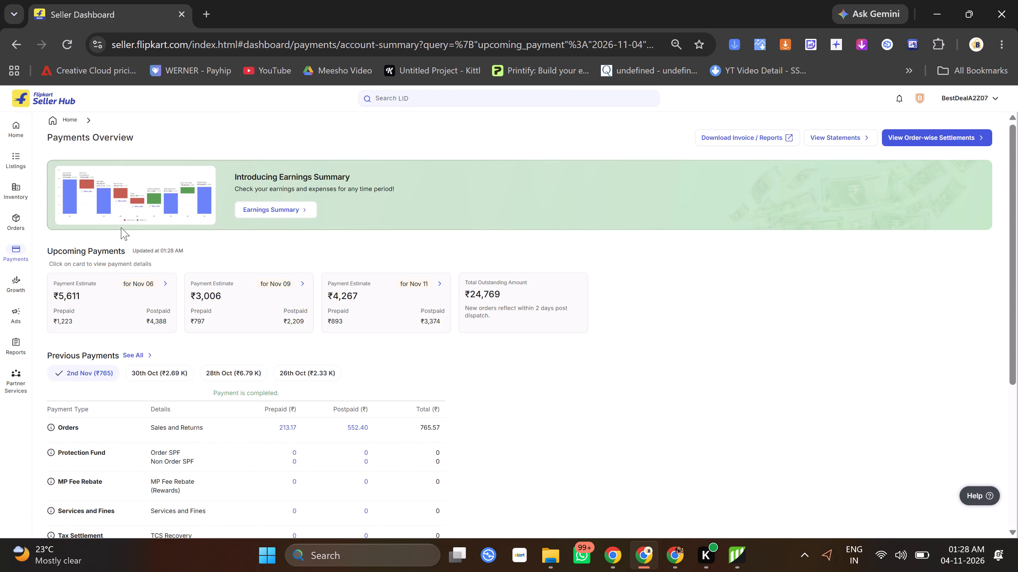
click(68, 50)
Check the Flipkart orders page again for orders waiting to be accepted.
click(6, 220)
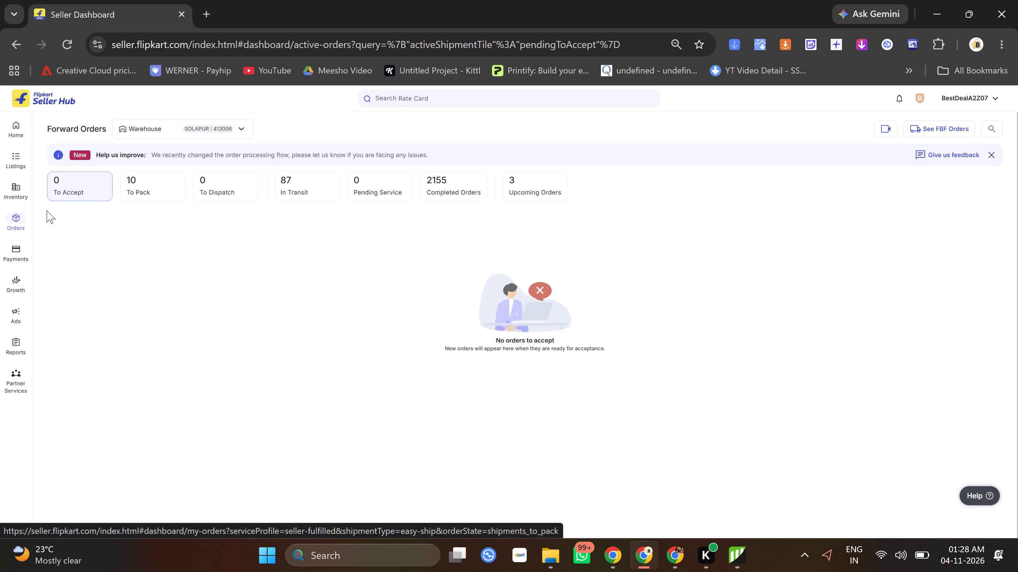
Switch back to the Meesho supplier panel and download the generated Ready to Ship labels PDF.
click(681, 562)
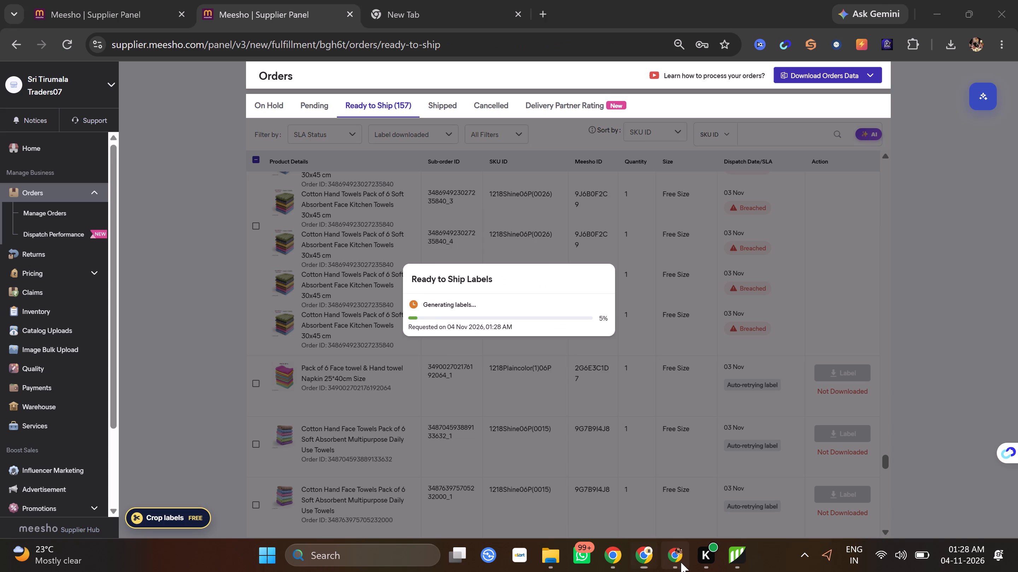
click(451, 347)
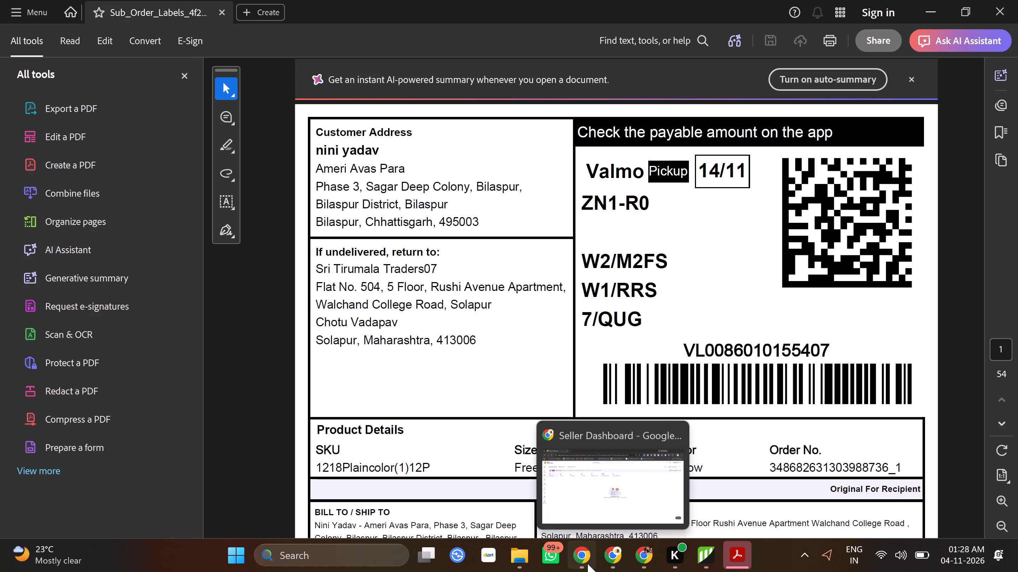
Load the newest Sub_Order_Labels PDF into the PackPilot Label Cutter and process it with the 3 × 5 in label-only settings.
click(587, 564)
click(425, 364)
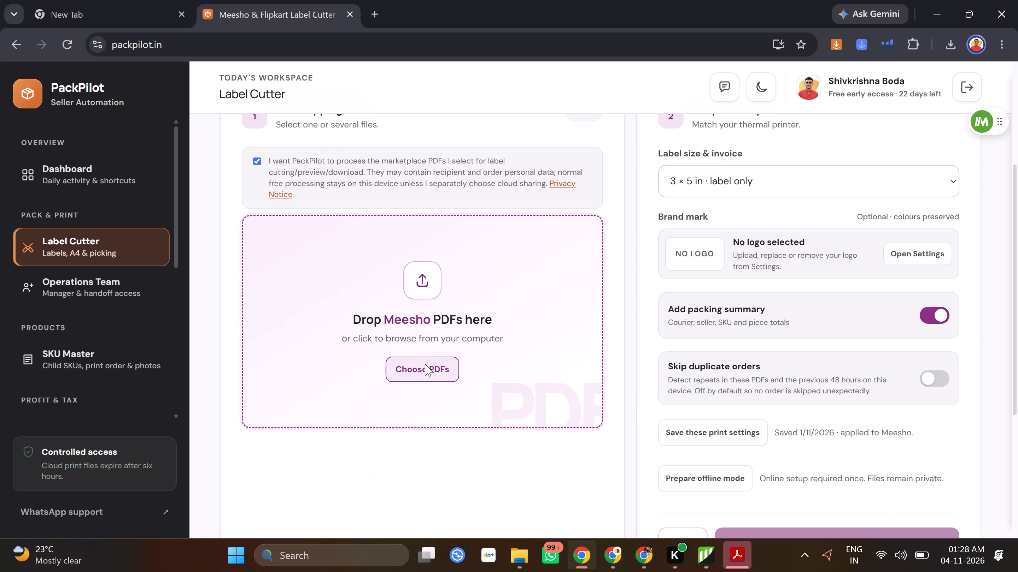
double_click(143, 145)
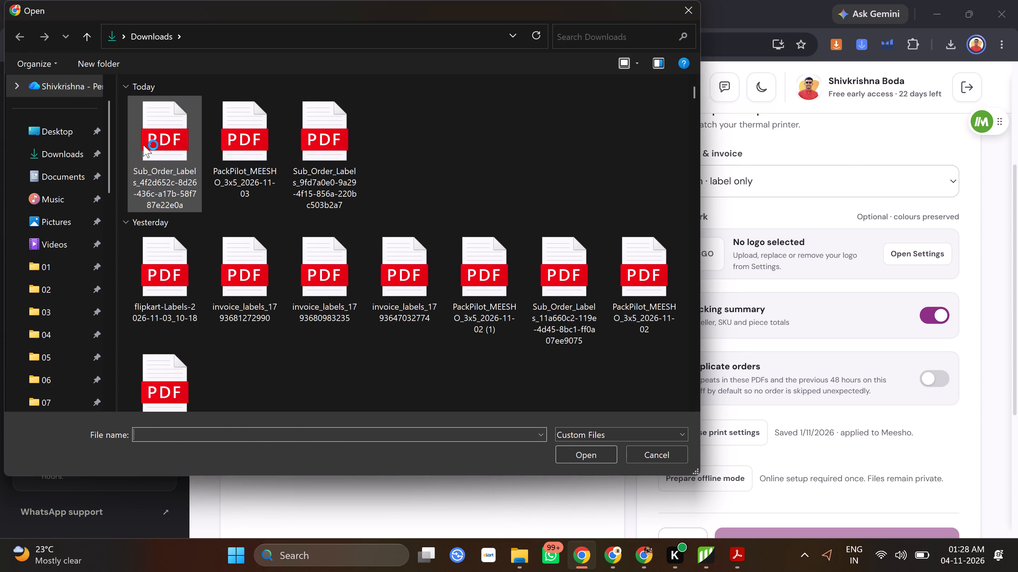
scroll(523, 440, down, 4)
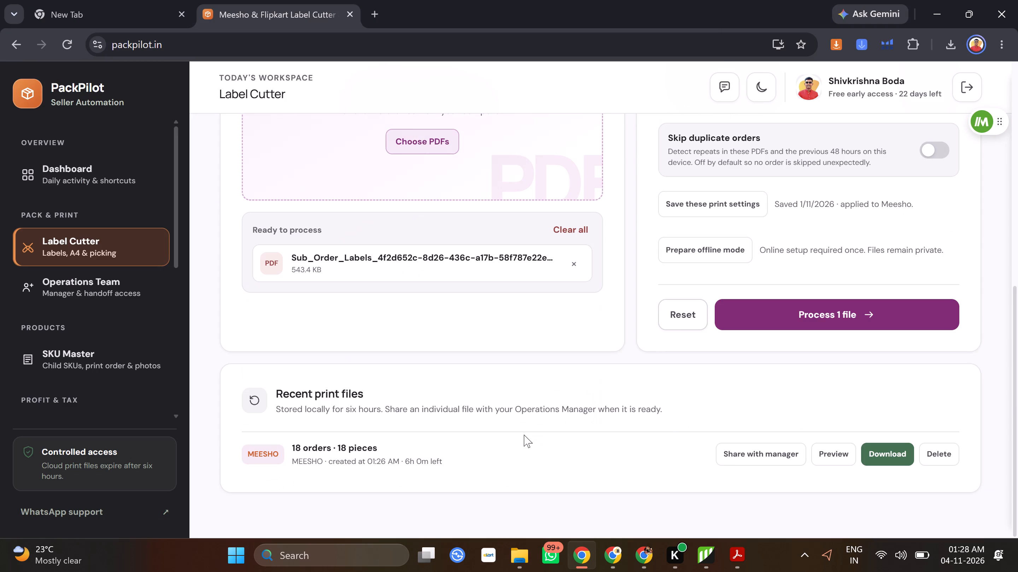
scroll(606, 441, up, 1)
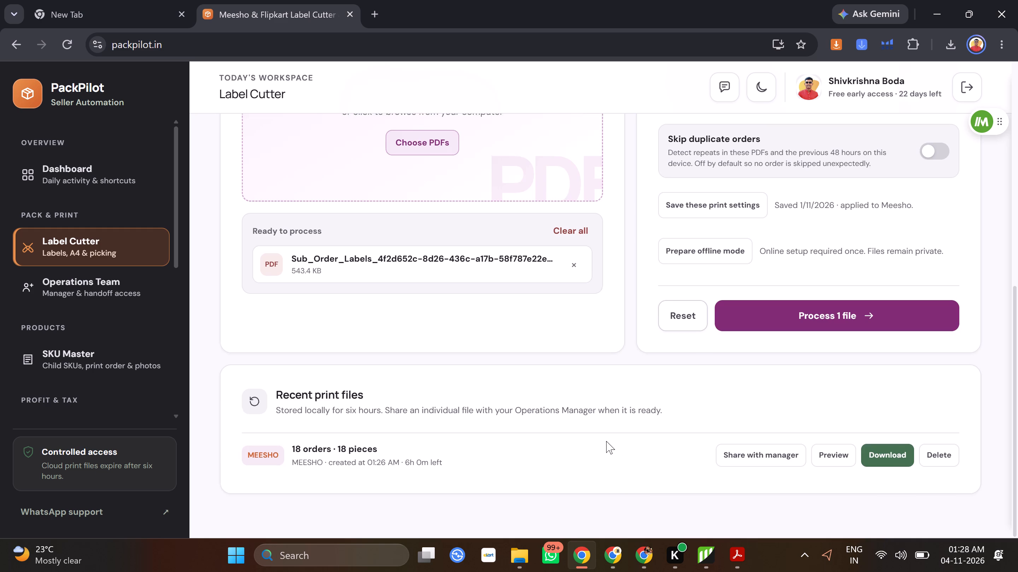
scroll(606, 441, up, 2)
click(782, 517)
Download the newly created Meesho print file from the recent print files in PackPilot.
scroll(651, 373, down, 1)
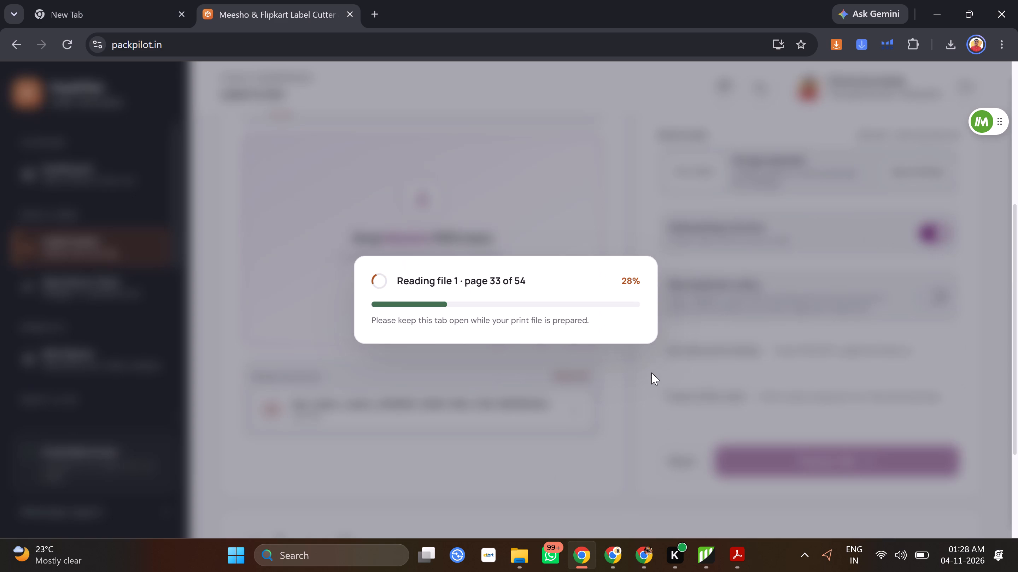
scroll(651, 373, down, 11)
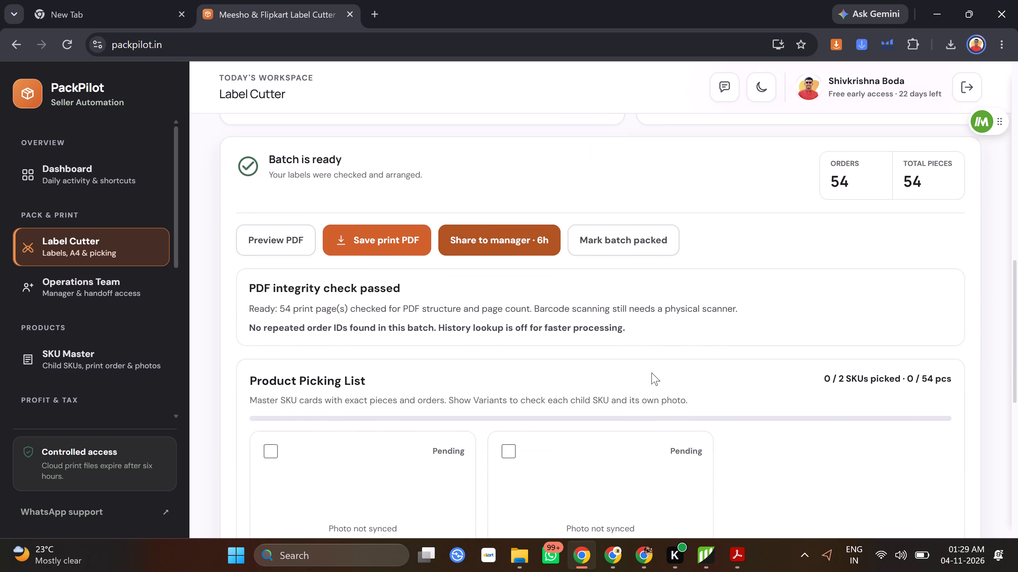
scroll(660, 369, down, 8)
click(882, 410)
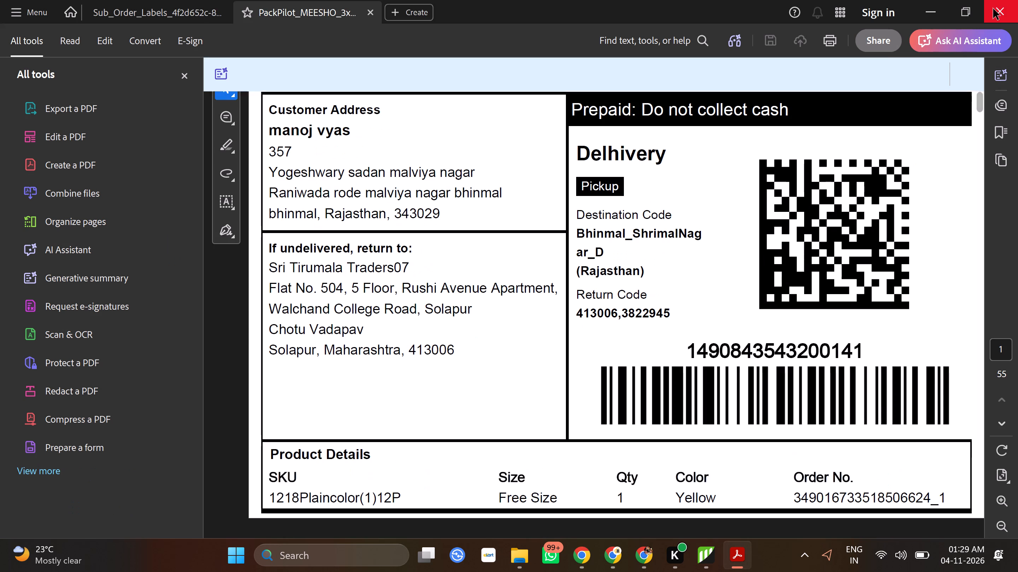
Look through the first cropped labels in the print PDF and close both open label PDFs.
scroll(839, 264, down, 4)
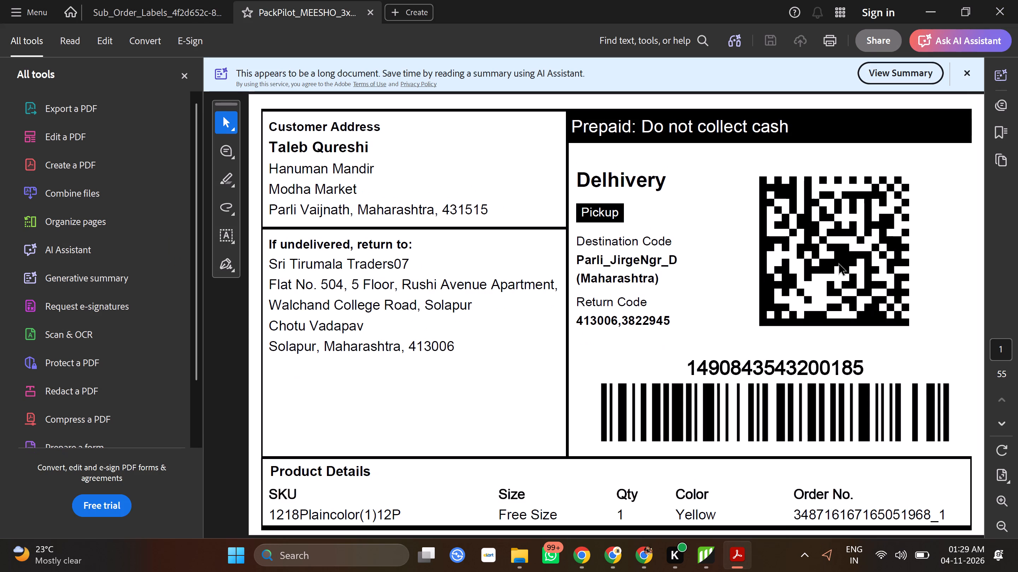
scroll(839, 264, down, 5)
click(997, 17)
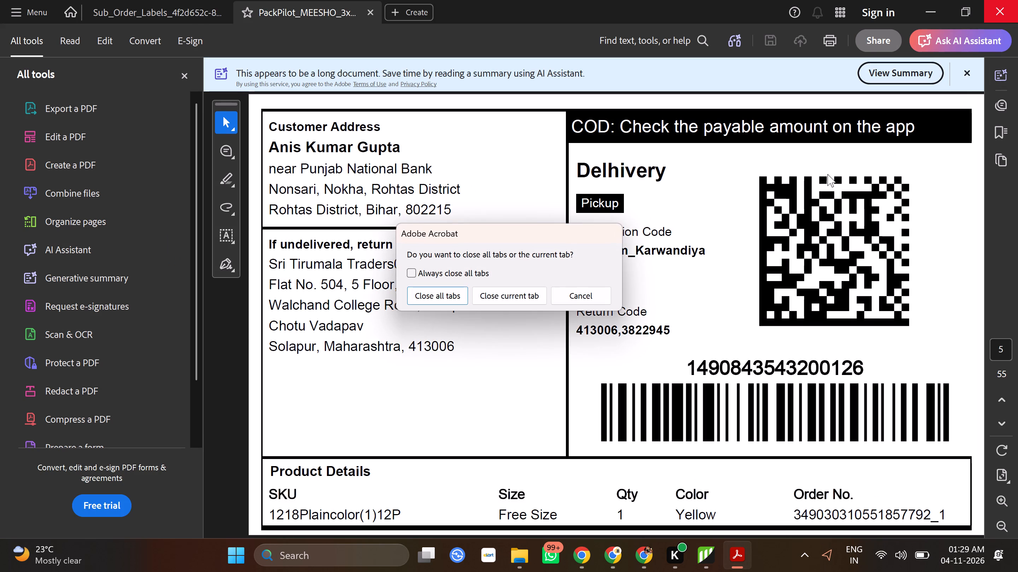
click(501, 297)
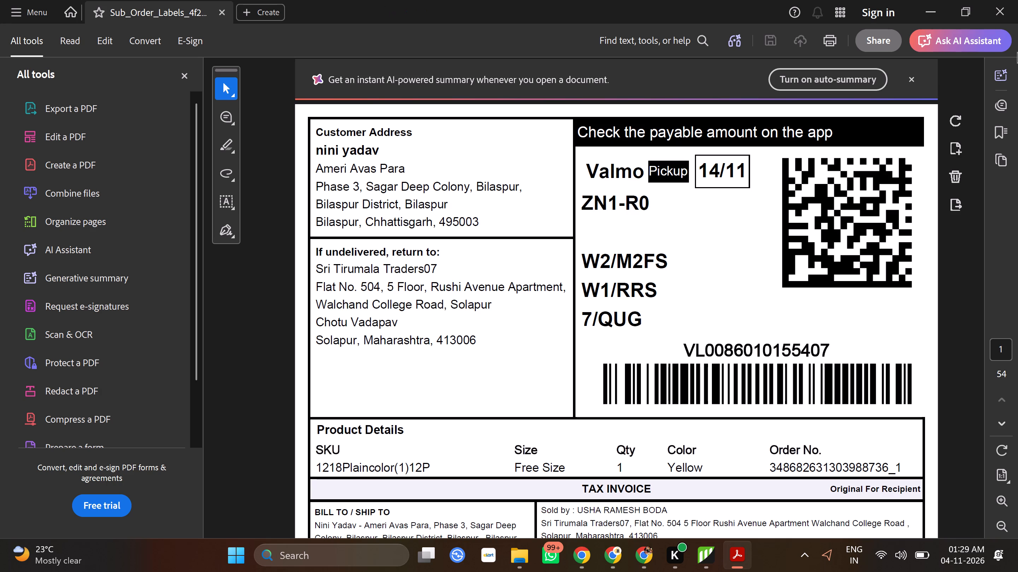
click(1005, 12)
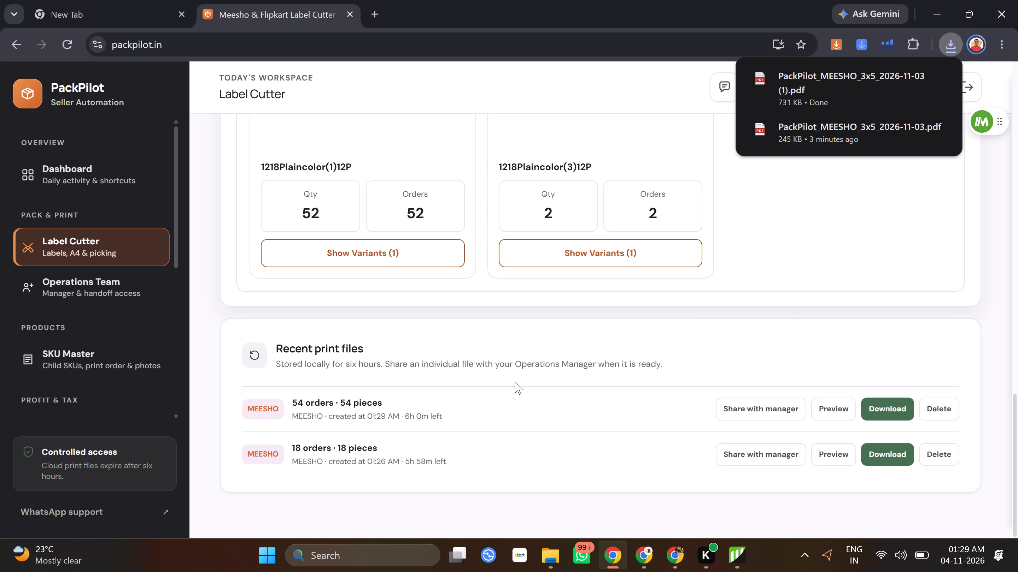
Clear the processed Sub_Order_Labels file from the Label Cutter's list.
scroll(745, 318, up, 5)
scroll(580, 234, up, 2)
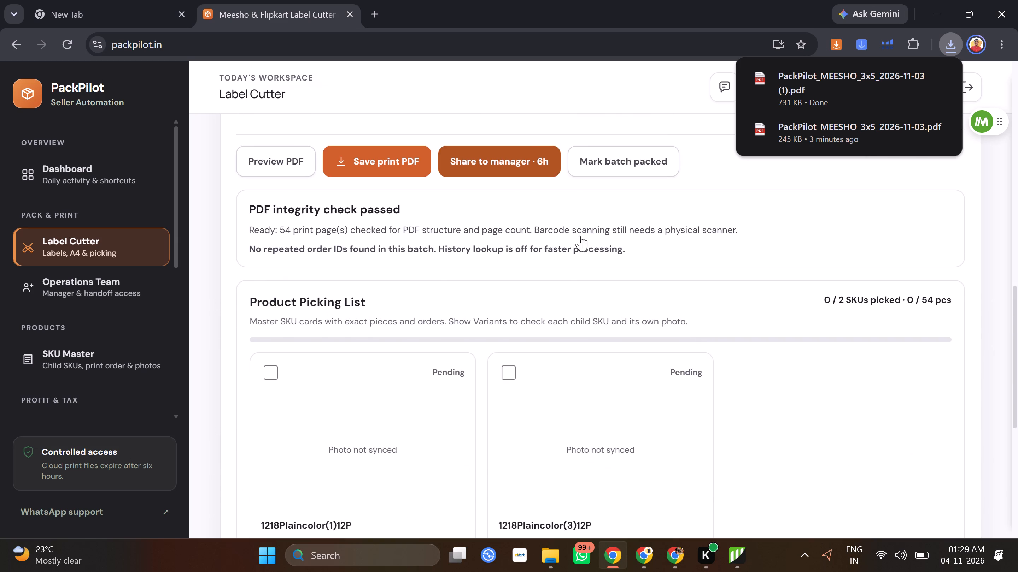
scroll(573, 247, up, 4)
click(581, 344)
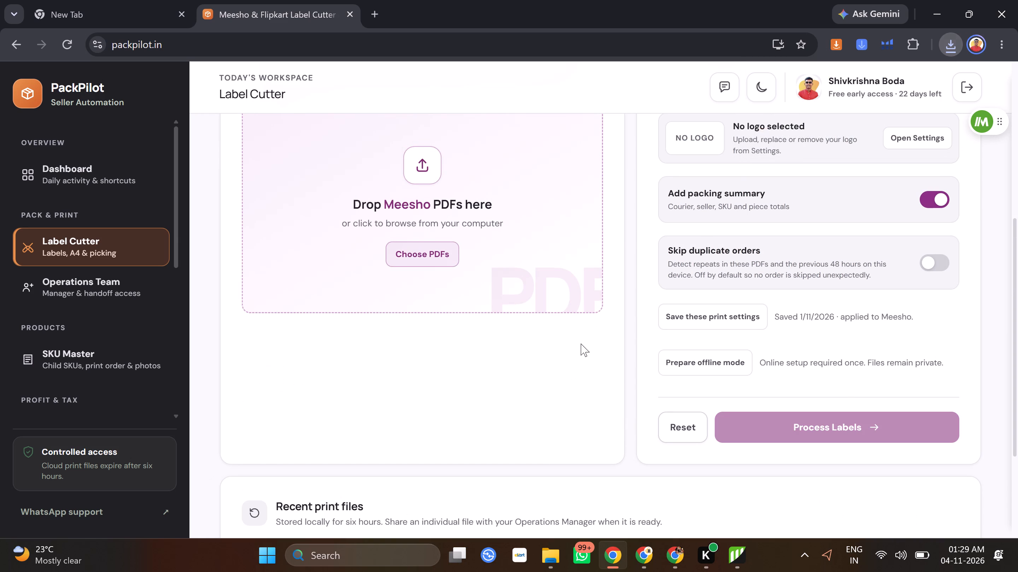
Switch to the Meesho supplier panel and select all Ready to Ship orders.
click(672, 560)
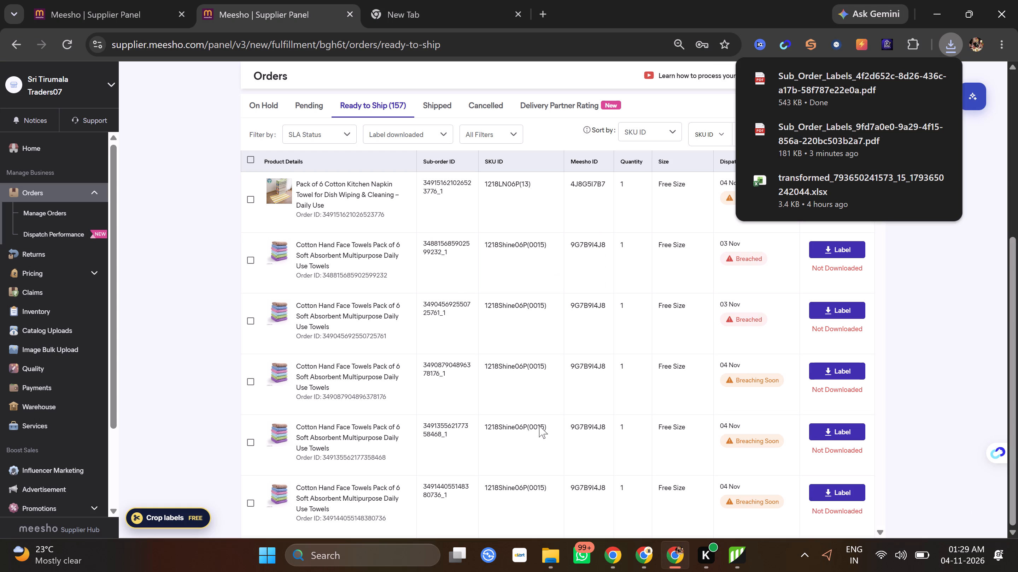
click(244, 158)
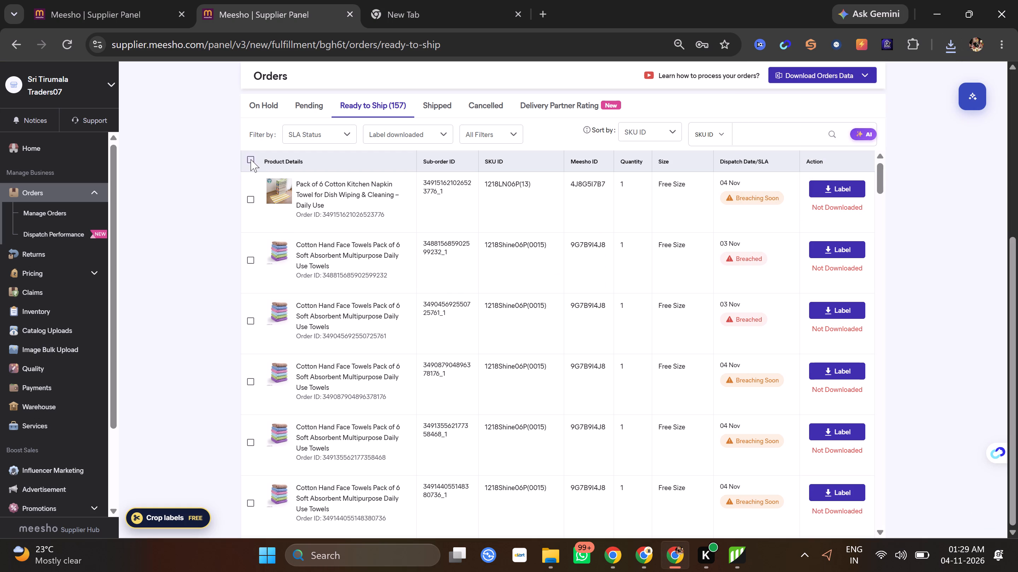
click(251, 159)
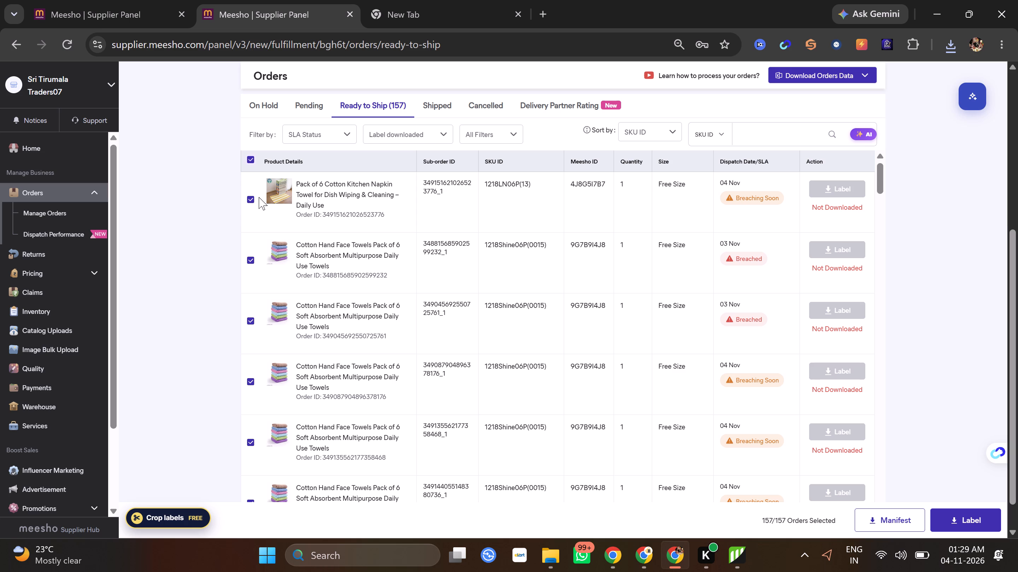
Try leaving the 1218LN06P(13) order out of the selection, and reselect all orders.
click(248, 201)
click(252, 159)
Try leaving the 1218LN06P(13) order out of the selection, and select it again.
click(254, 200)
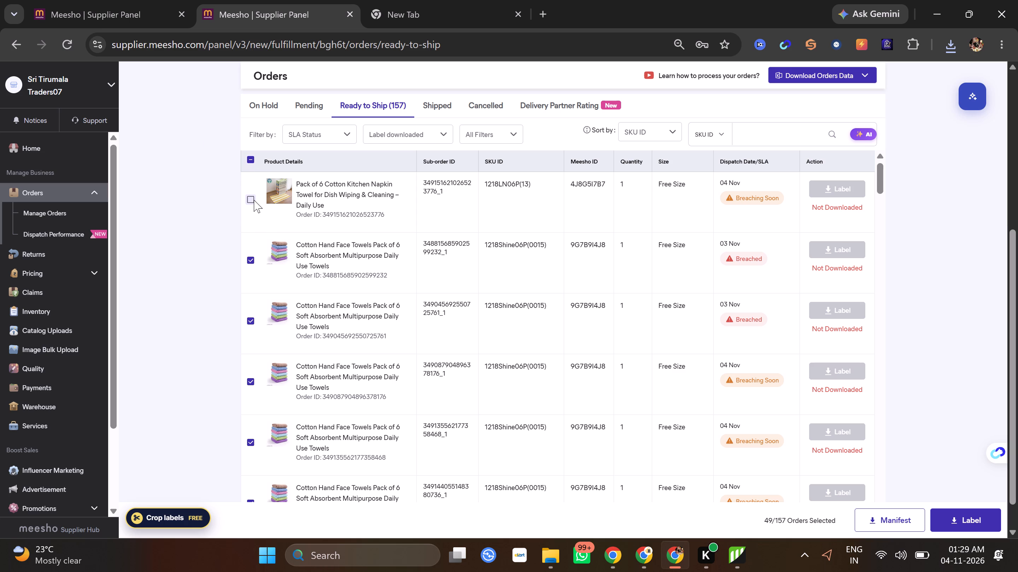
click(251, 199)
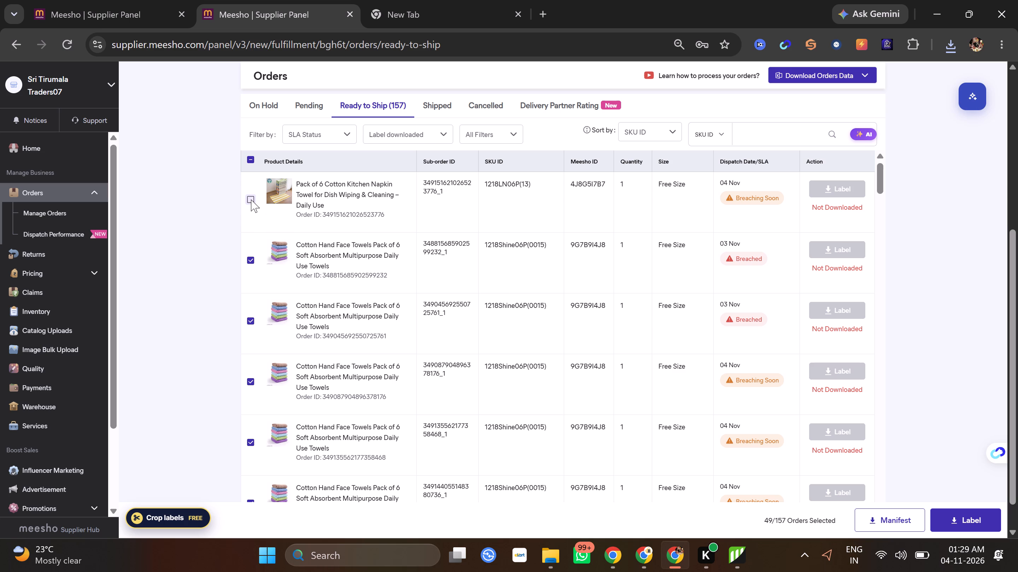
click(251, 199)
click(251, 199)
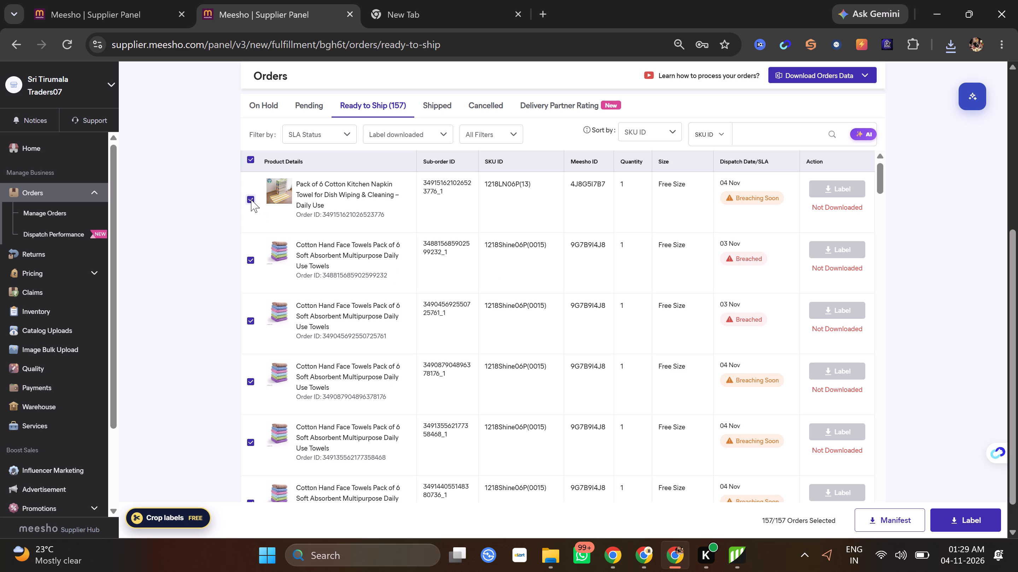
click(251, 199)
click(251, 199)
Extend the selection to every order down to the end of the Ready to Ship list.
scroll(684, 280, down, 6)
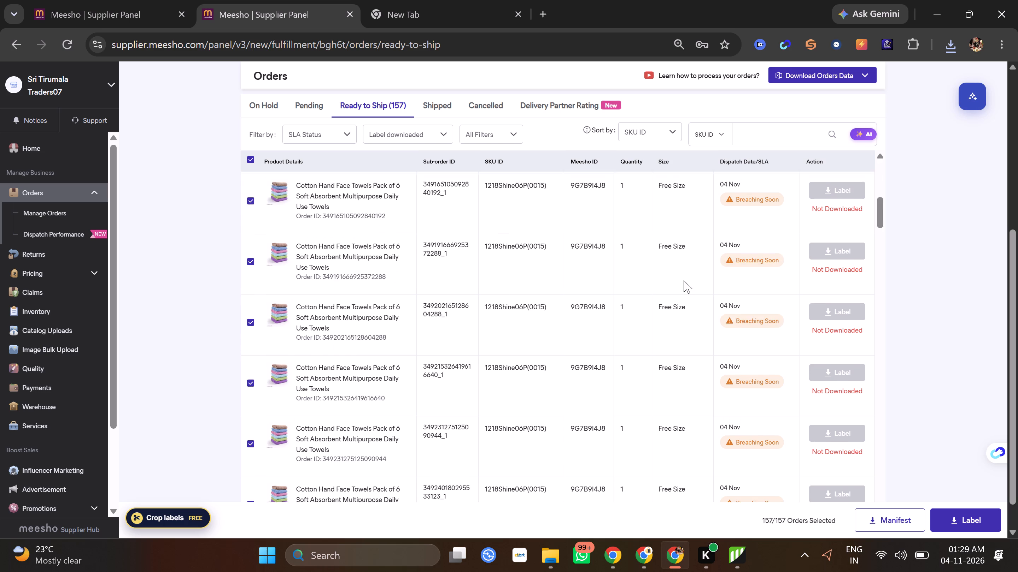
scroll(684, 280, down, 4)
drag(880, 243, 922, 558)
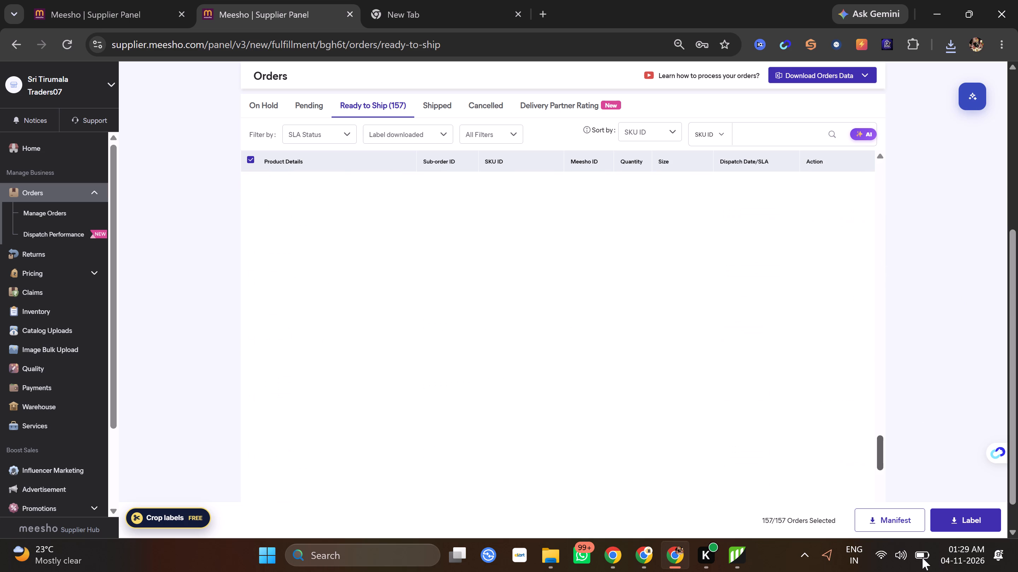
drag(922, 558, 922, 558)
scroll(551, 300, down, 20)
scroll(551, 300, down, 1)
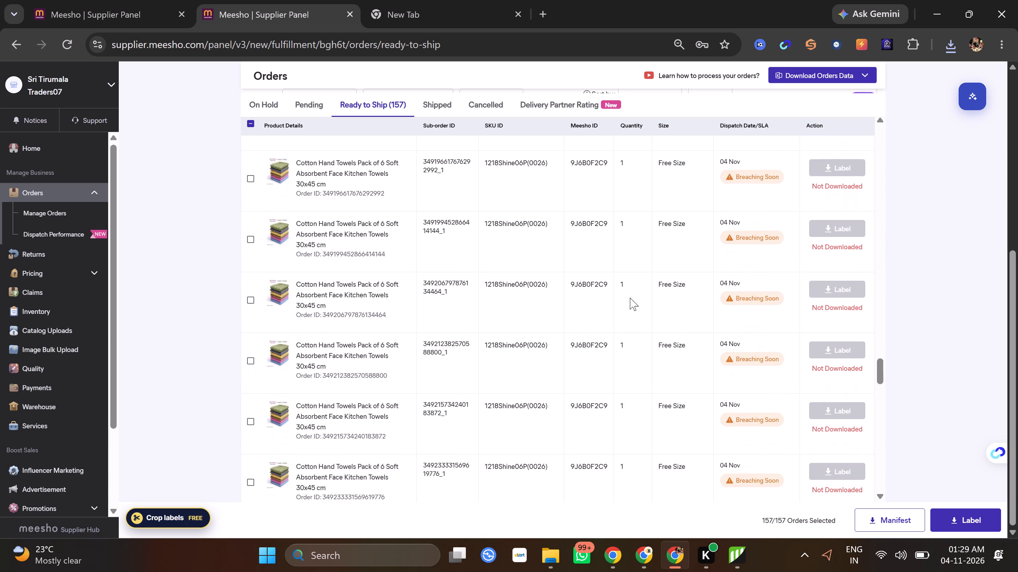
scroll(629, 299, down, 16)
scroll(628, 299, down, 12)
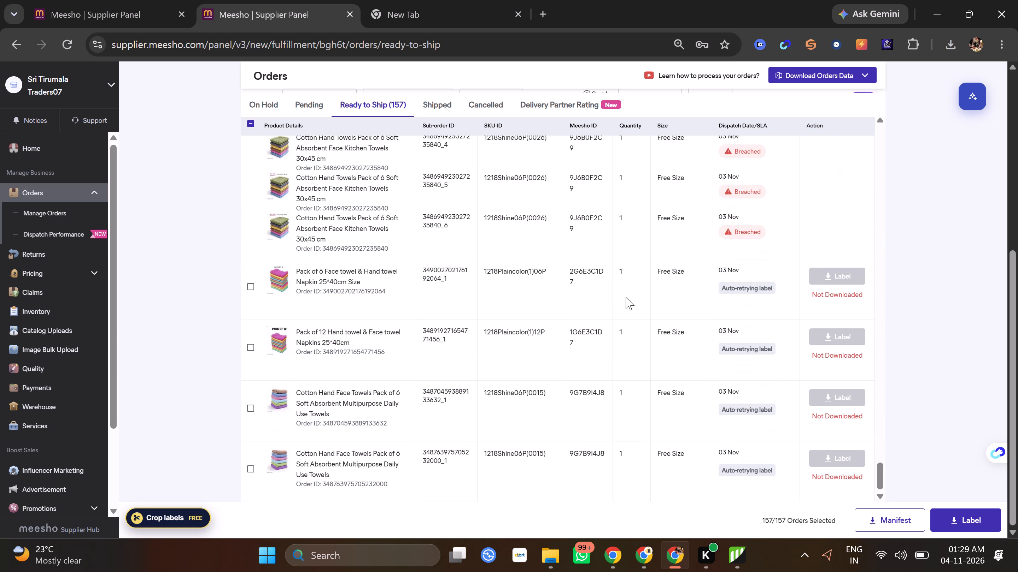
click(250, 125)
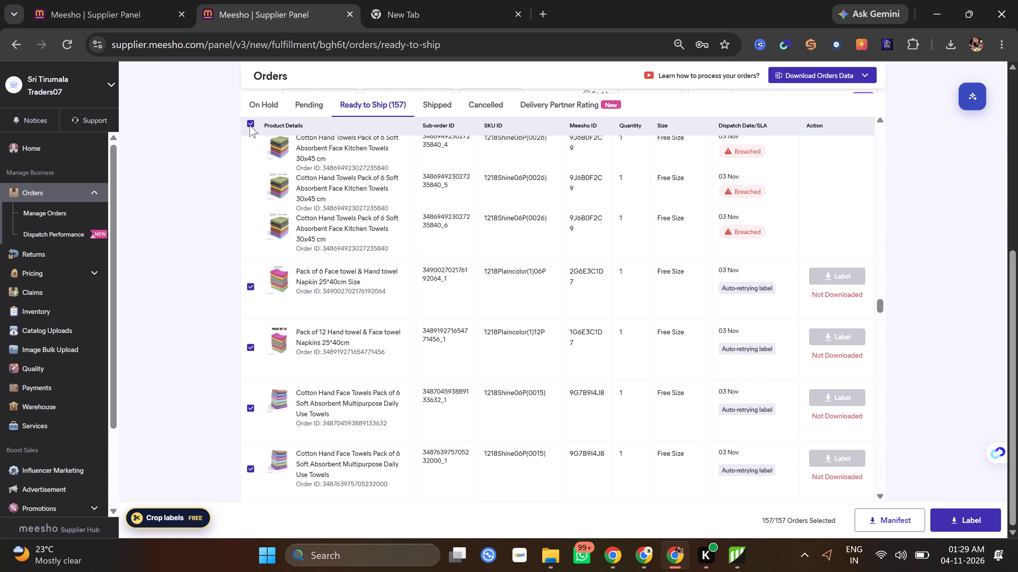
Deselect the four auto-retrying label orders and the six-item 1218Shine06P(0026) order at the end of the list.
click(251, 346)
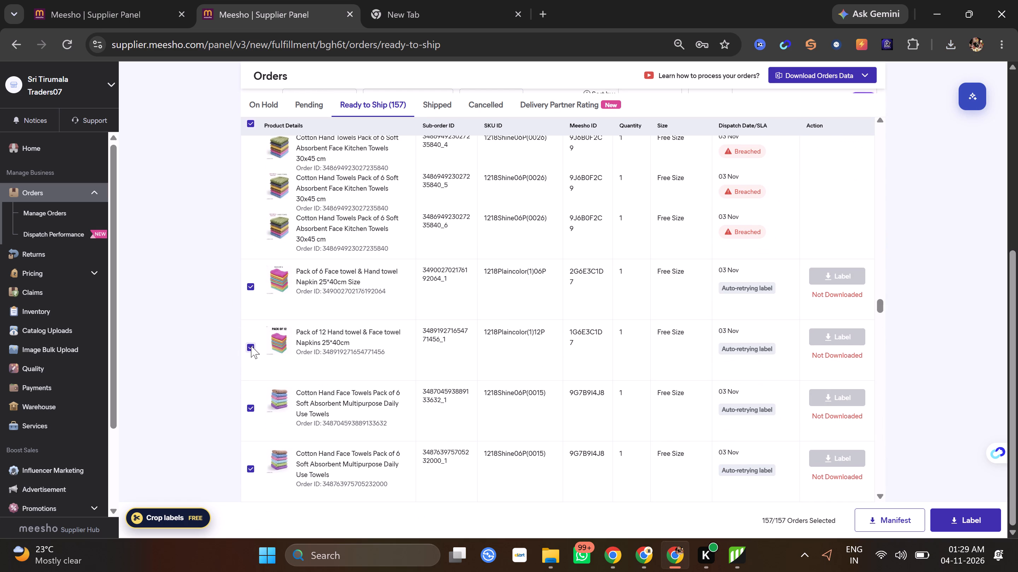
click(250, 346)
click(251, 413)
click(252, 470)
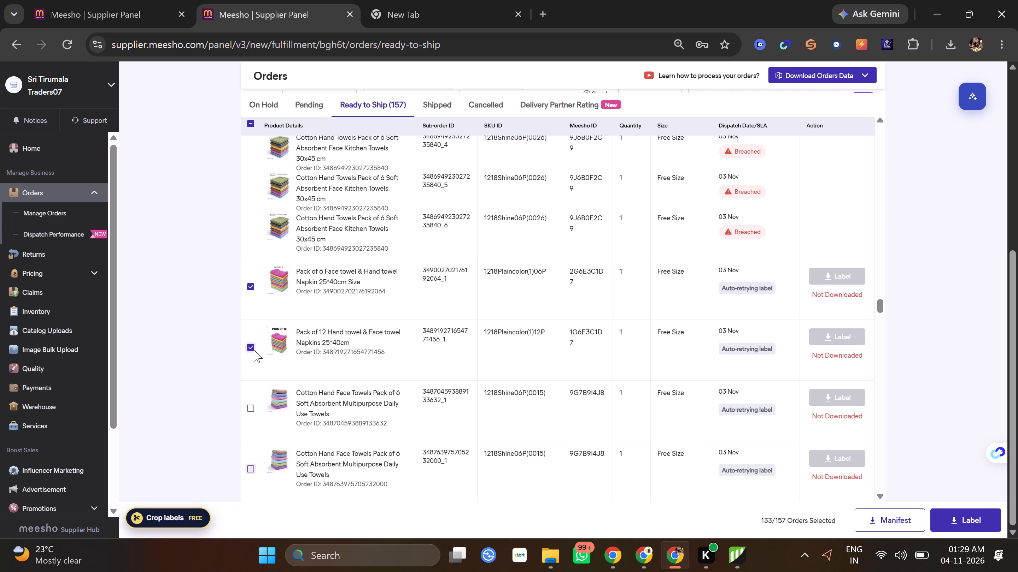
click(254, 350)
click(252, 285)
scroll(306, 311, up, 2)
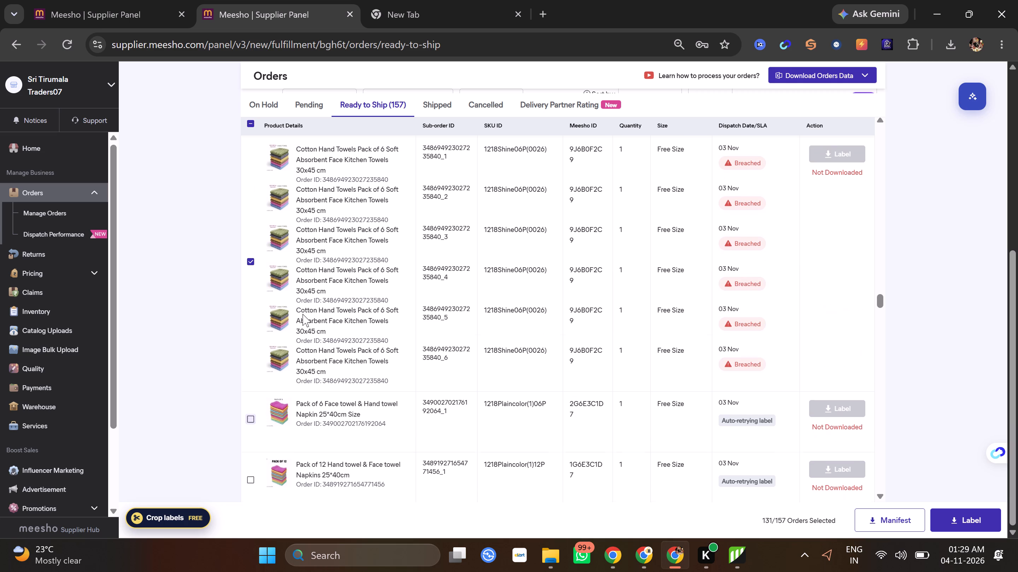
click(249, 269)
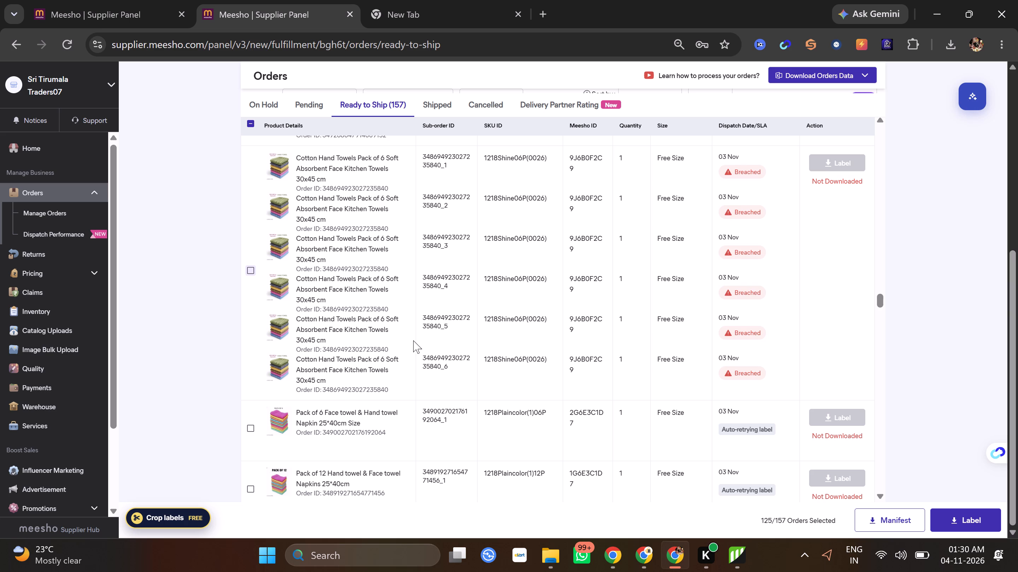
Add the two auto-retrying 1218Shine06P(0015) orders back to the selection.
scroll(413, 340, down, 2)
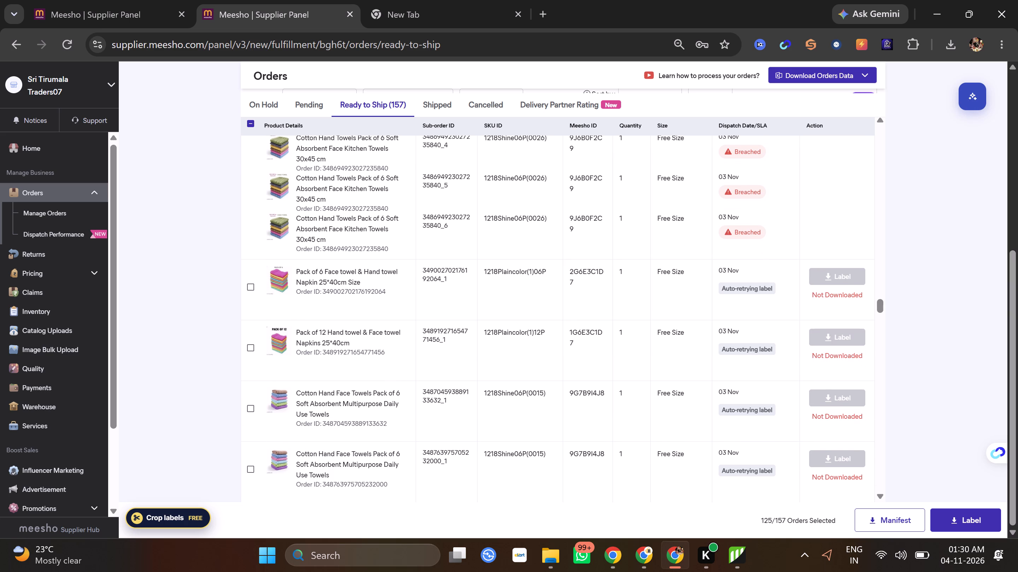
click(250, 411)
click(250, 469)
Look back through the selected orders by SKU, from the end of the list up to the first order.
scroll(602, 413, up, 1)
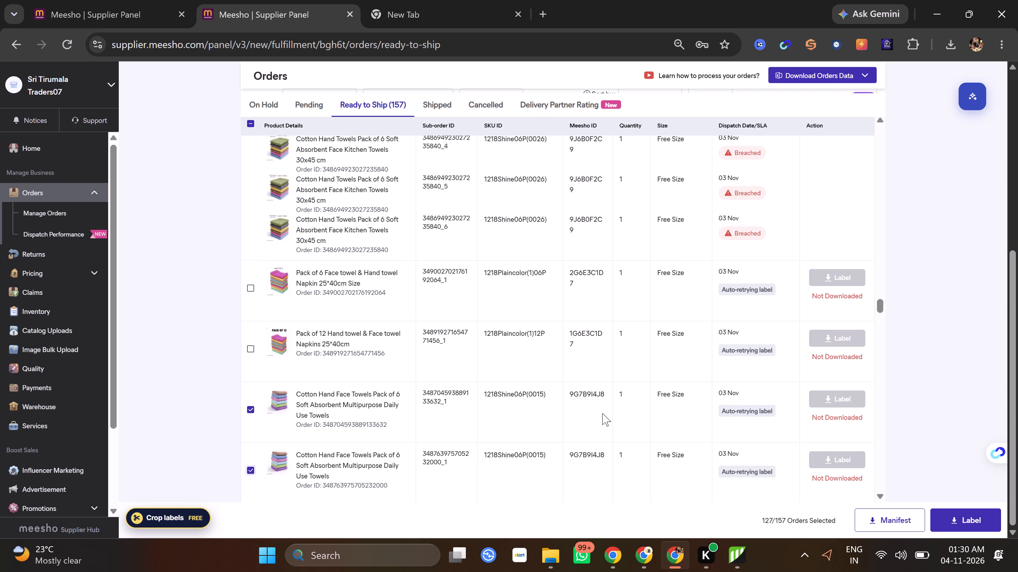
scroll(602, 413, up, 17)
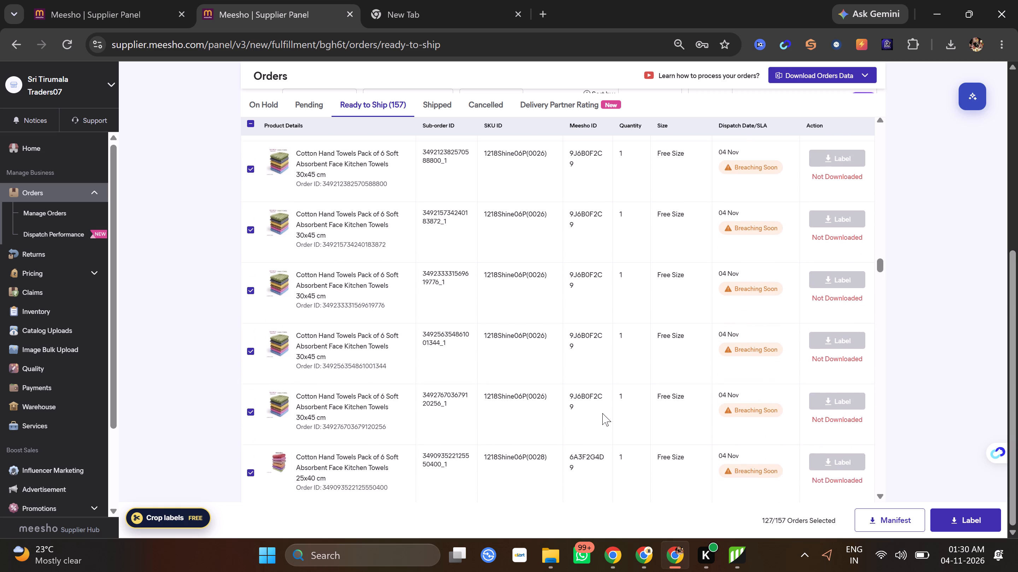
scroll(602, 413, up, 19)
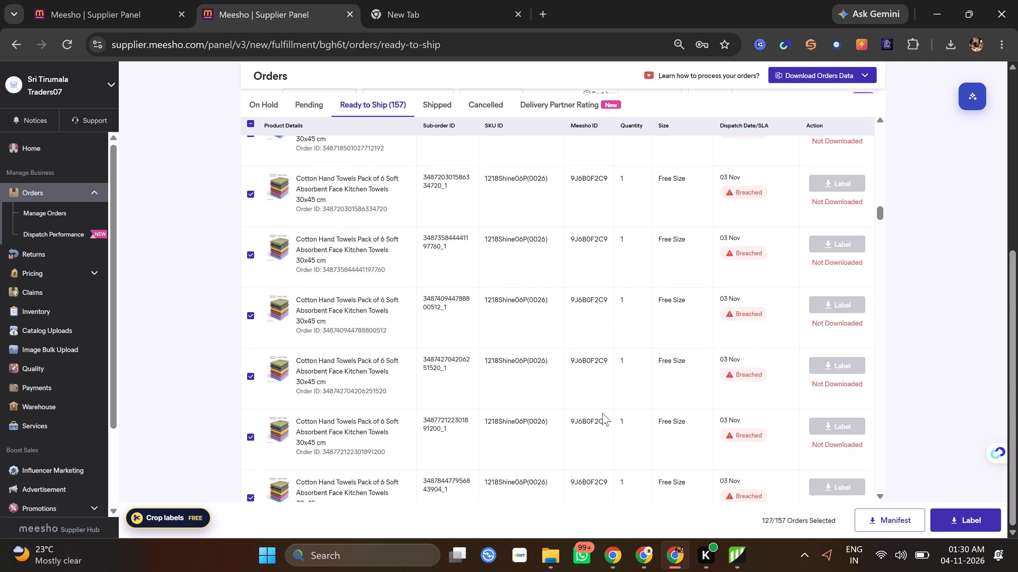
scroll(602, 413, up, 17)
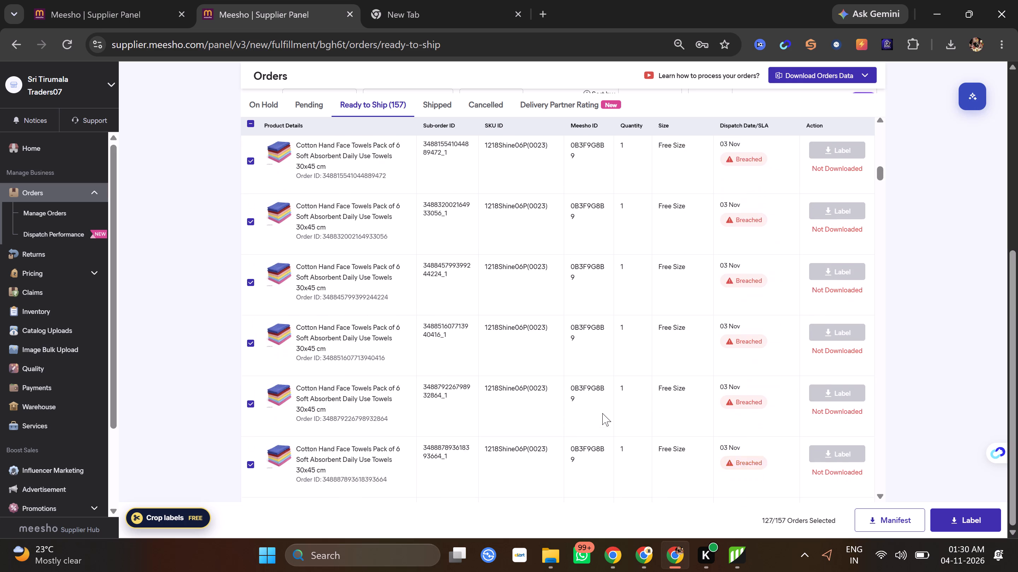
scroll(602, 413, up, 4)
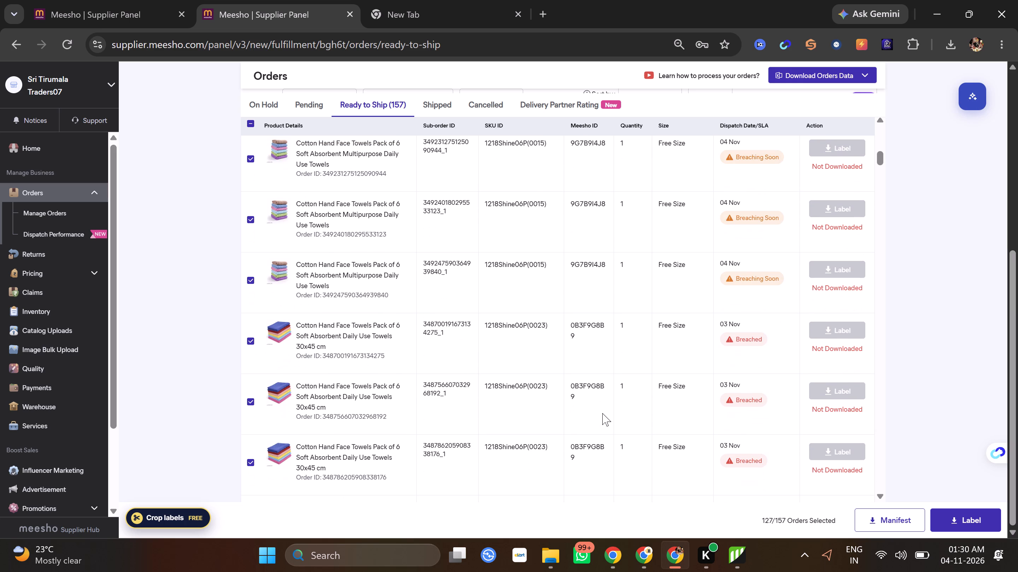
scroll(602, 413, up, 14)
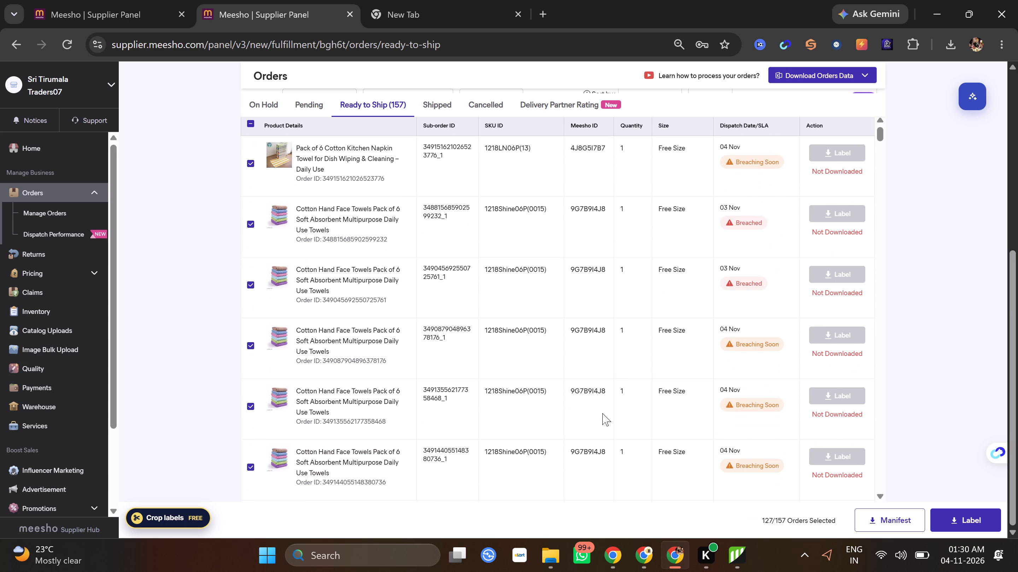
scroll(602, 413, up, 7)
Clear the selection of all Ready to Ship orders.
click(248, 123)
click(251, 121)
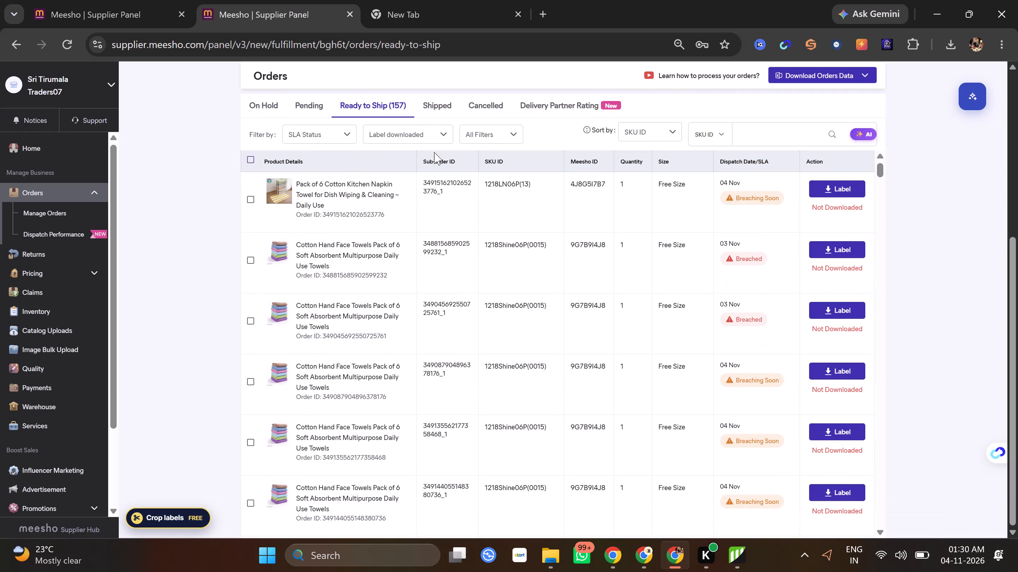
Filter the Ready to Ship orders to those with Label Downloaded set to No.
click(423, 117)
click(389, 378)
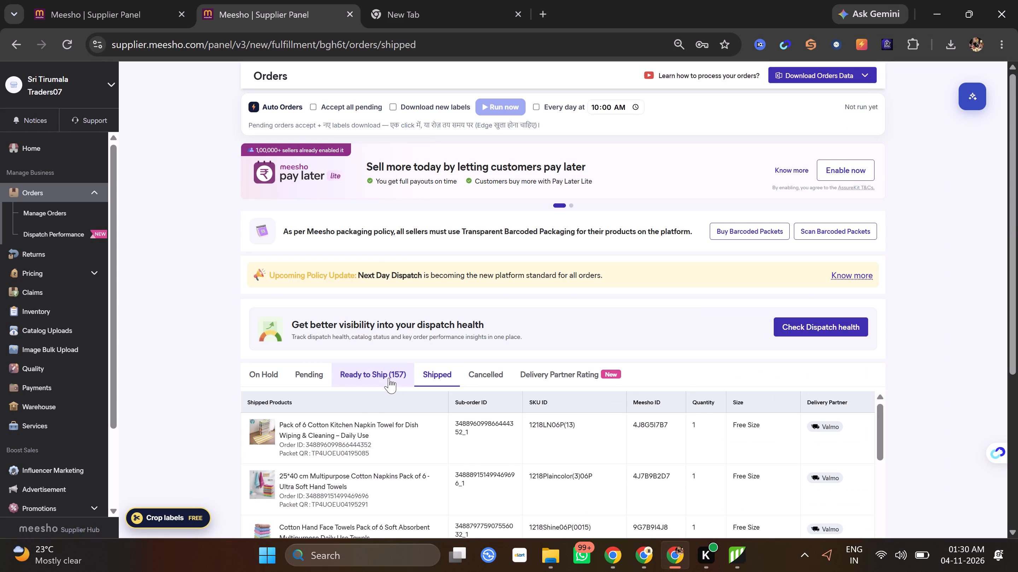
scroll(539, 256, down, 4)
click(433, 361)
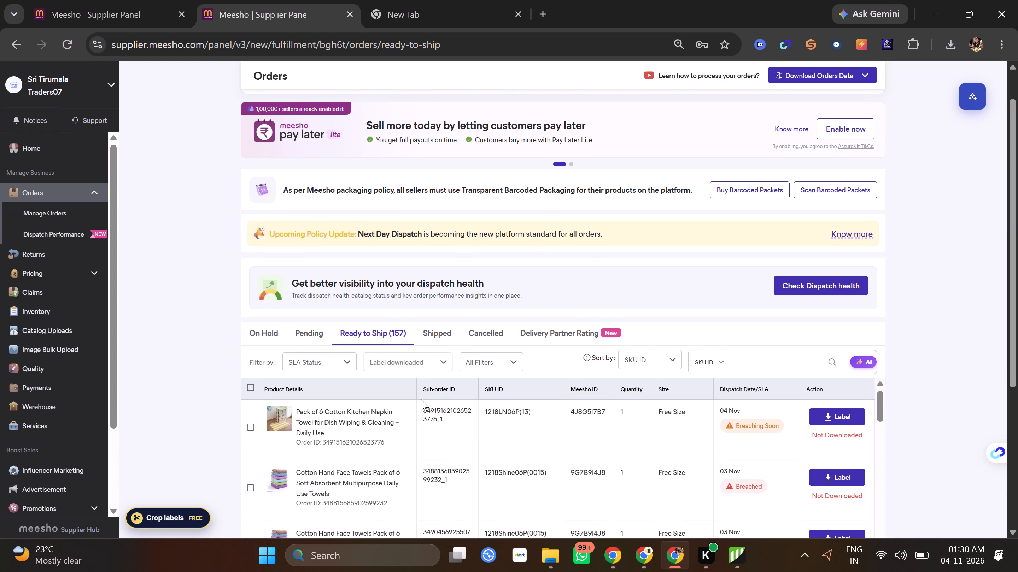
click(405, 400)
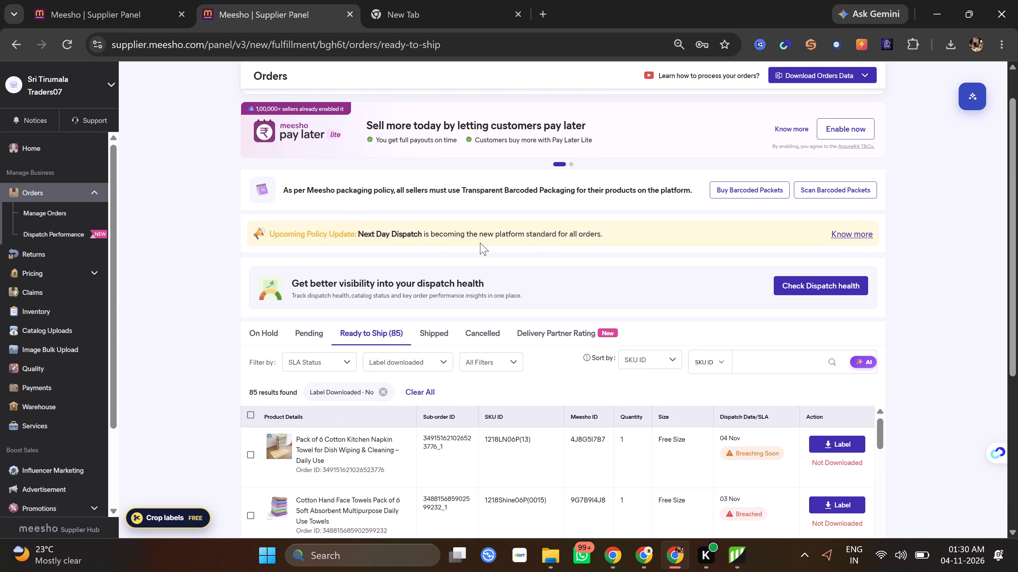
Select all of the filtered orders, keeping the 1218LN06P(13) order in the selection.
scroll(486, 234, down, 3)
click(251, 202)
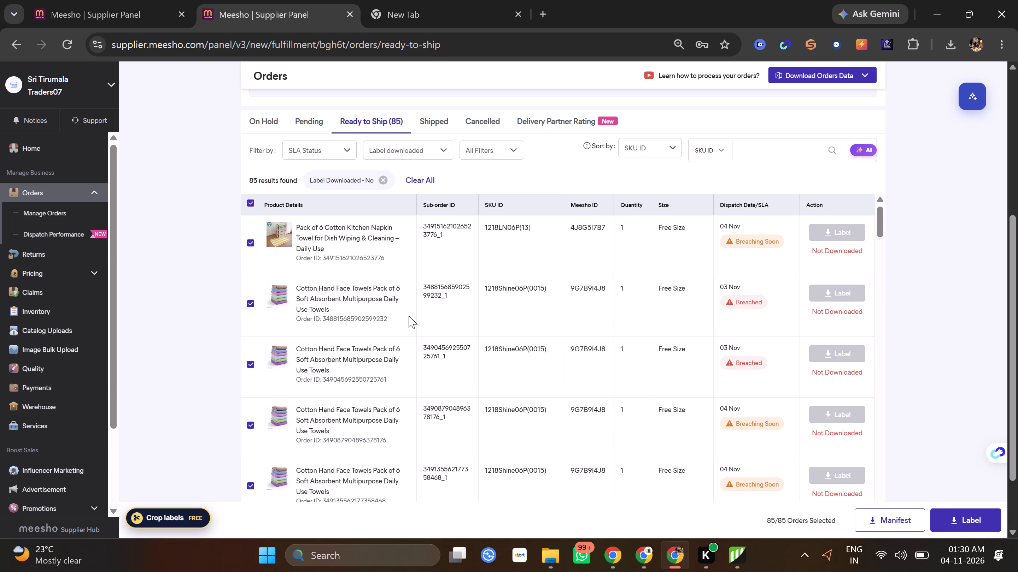
click(248, 243)
click(248, 243)
Look through the filtered orders down to the end of the list to check which are selected.
scroll(482, 312, down, 20)
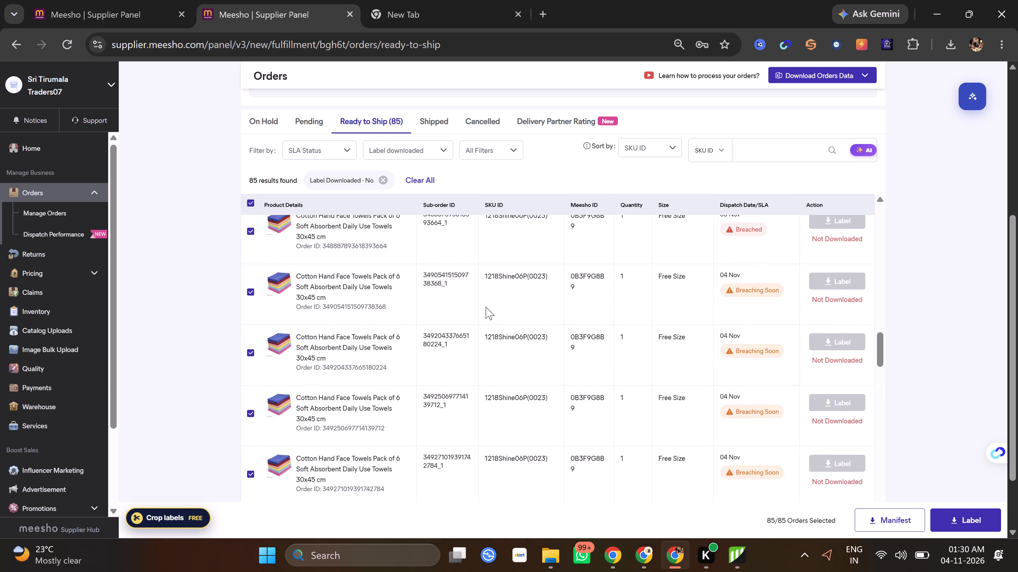
scroll(486, 307, down, 3)
scroll(486, 307, up, 1)
scroll(486, 307, down, 1)
scroll(674, 368, down, 4)
scroll(527, 365, down, 9)
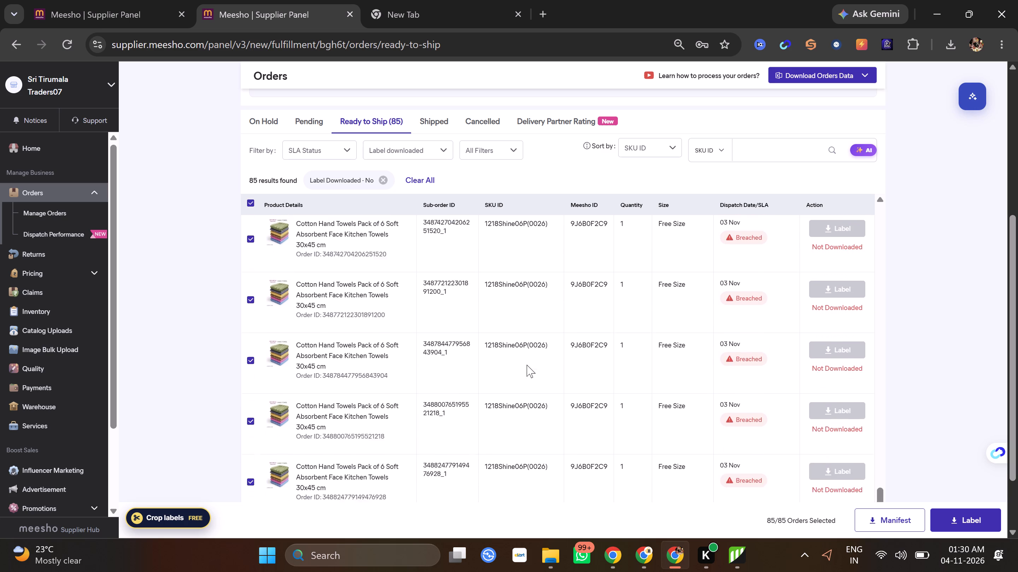
scroll(527, 365, down, 20)
scroll(527, 365, down, 14)
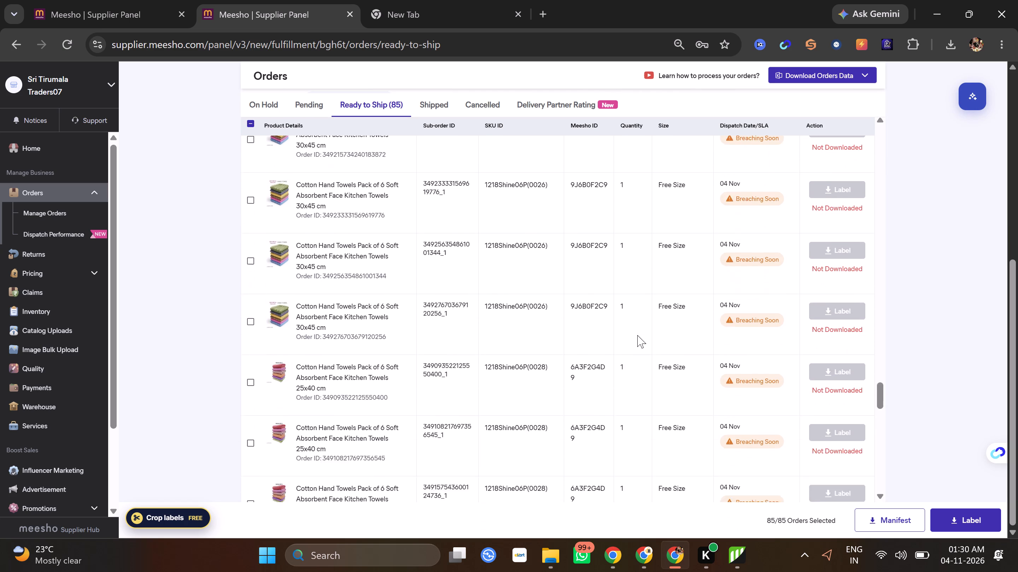
scroll(637, 335, down, 19)
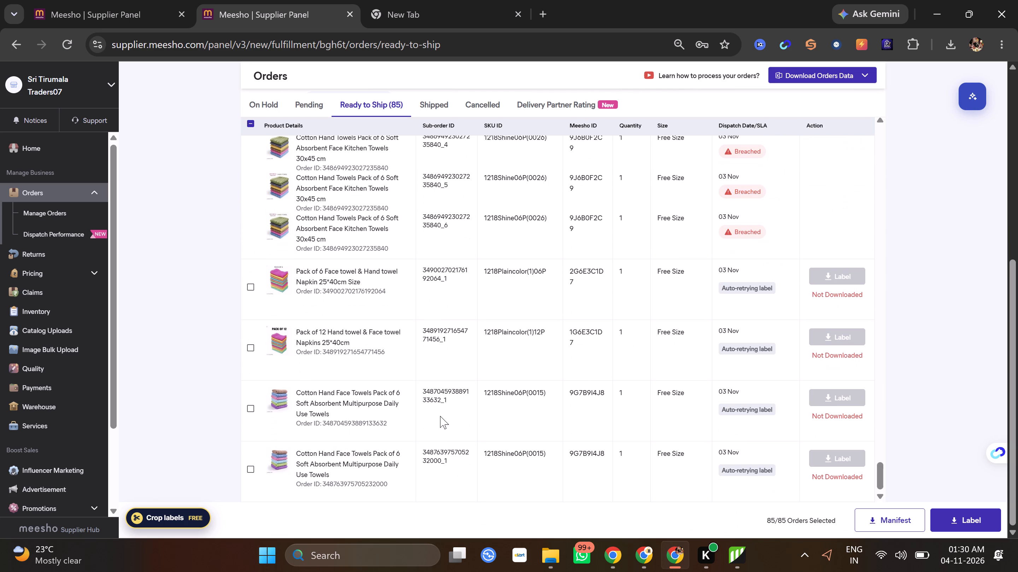
scroll(462, 409, up, 1)
scroll(468, 404, down, 4)
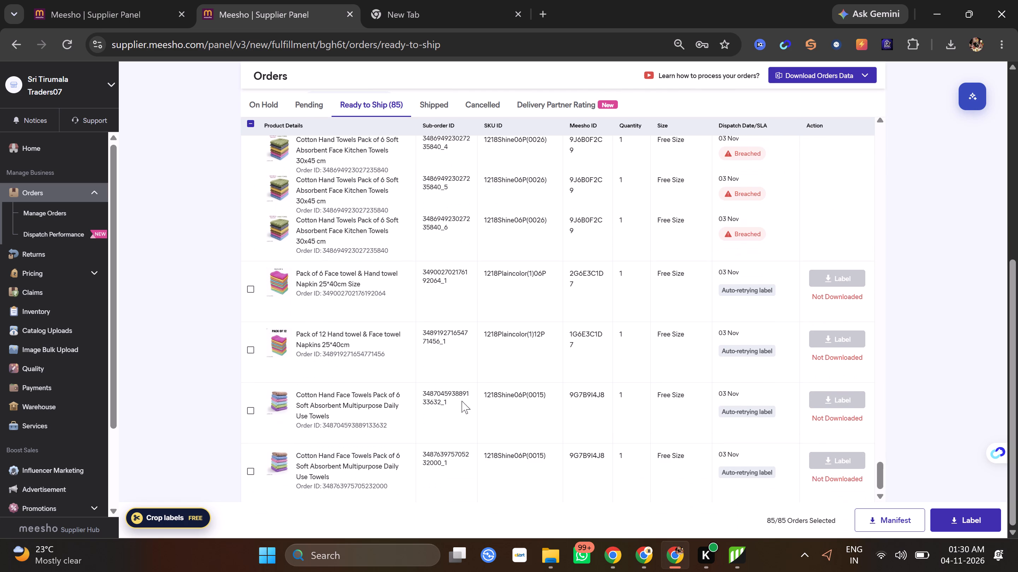
Add the last two 1218Shine06P(0015) orders at the end of the list to the selection.
click(254, 472)
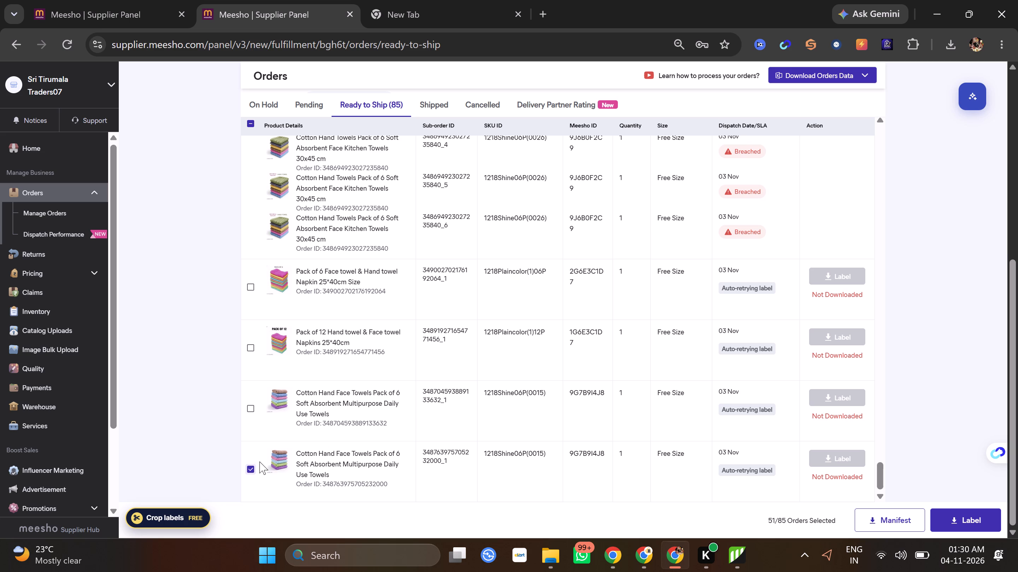
click(248, 409)
Add the six unselected 1218Shine06P(003) orders, 25*40 cm Soft Premium Towels Napkins, to the selection.
scroll(402, 358, up, 1)
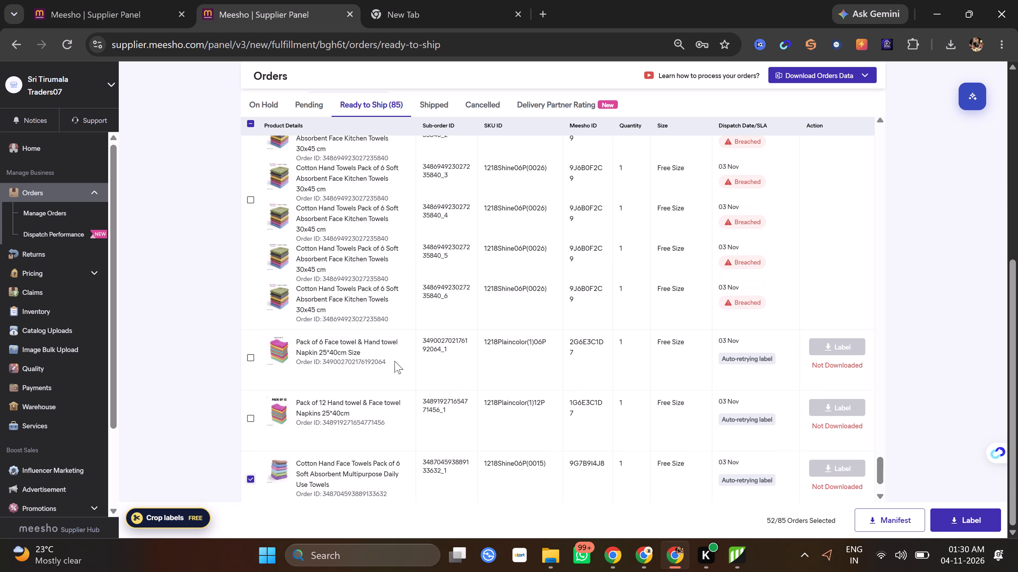
scroll(278, 365, up, 3)
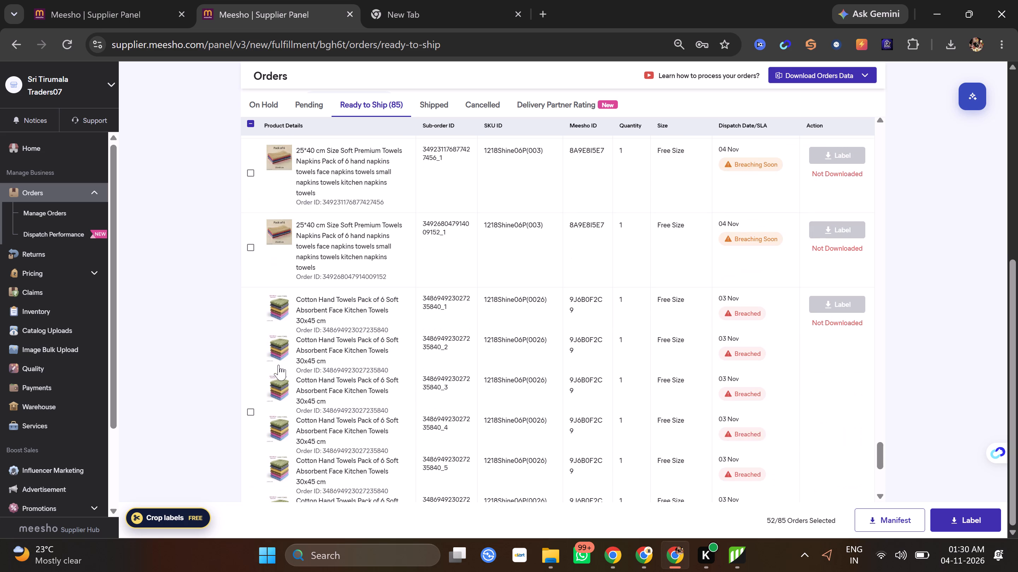
scroll(290, 405, down, 7)
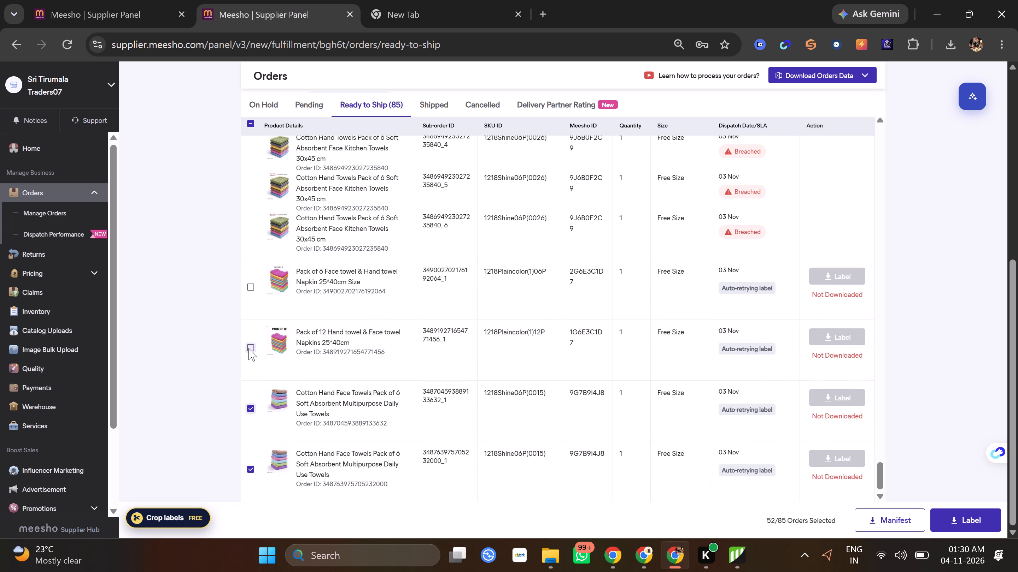
scroll(363, 345, up, 1)
scroll(362, 348, down, 1)
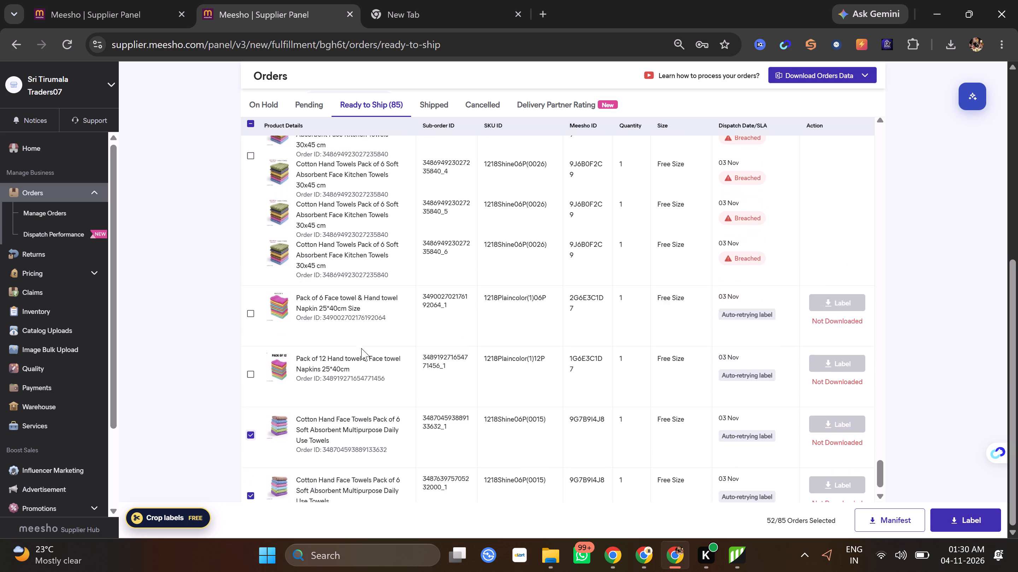
scroll(355, 378, up, 1)
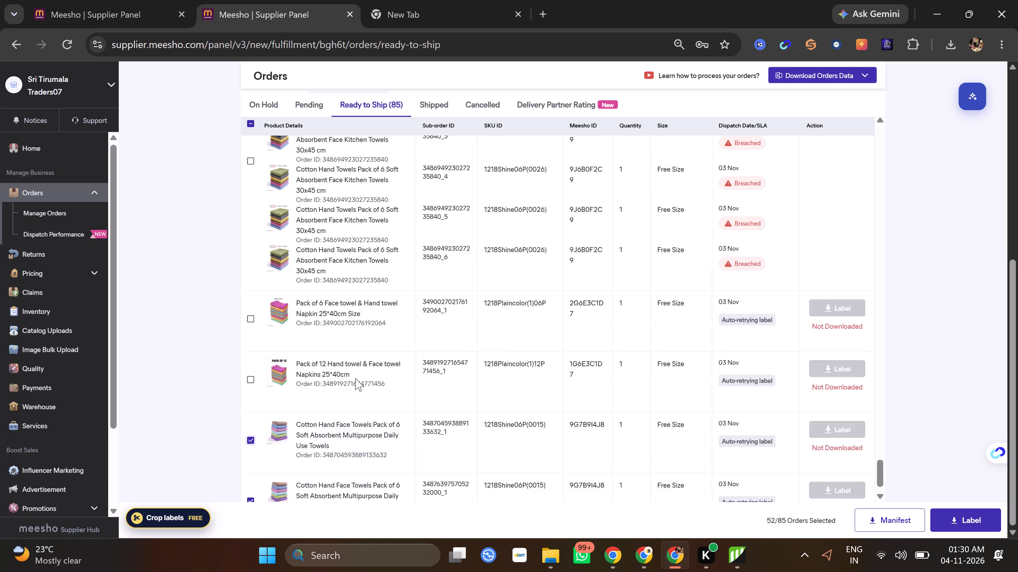
scroll(353, 378, up, 3)
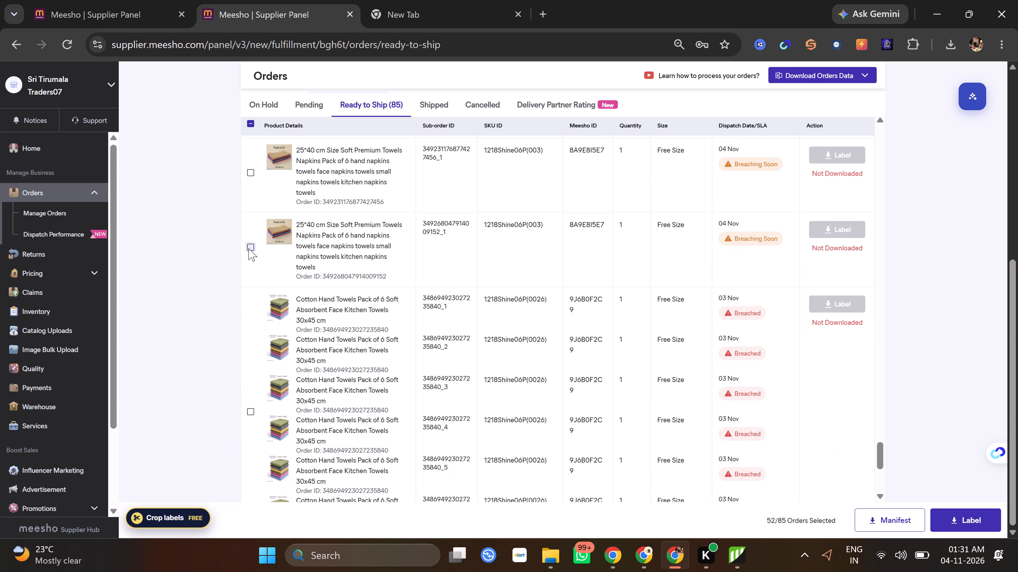
click(248, 248)
scroll(329, 267, up, 3)
click(251, 385)
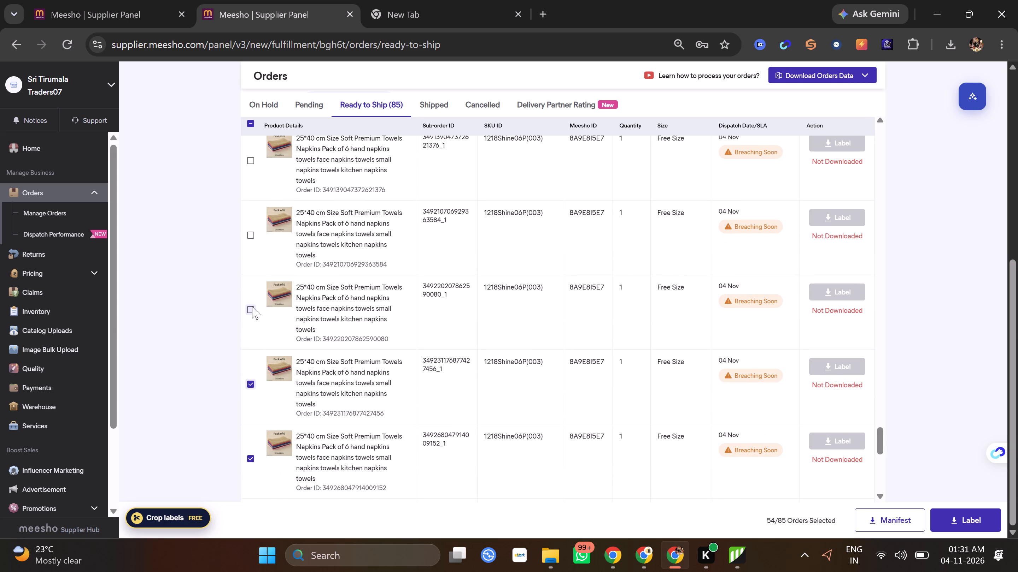
click(252, 306)
click(249, 238)
scroll(315, 266, up, 3)
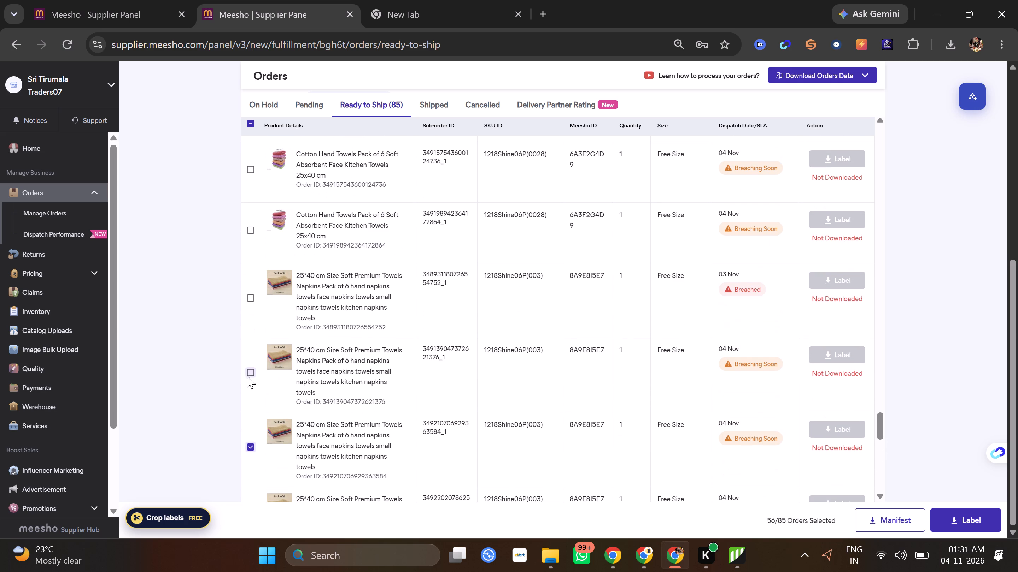
click(250, 376)
click(250, 300)
Add the four 1218Shine06P(0028) orders, 25x40 cm Cotton Hand Towels, to the selection.
click(254, 236)
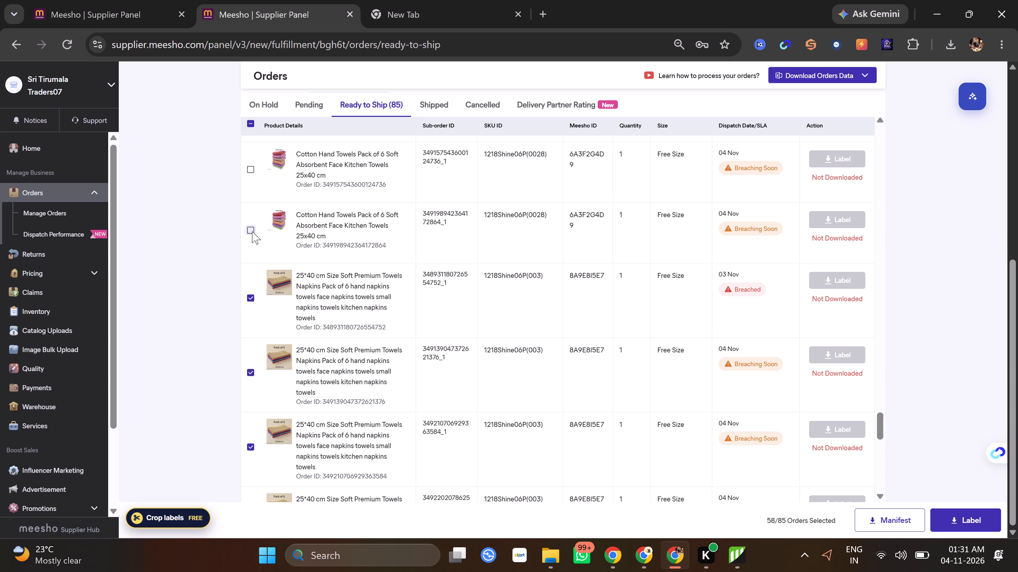
click(252, 229)
scroll(311, 242, up, 2)
click(248, 311)
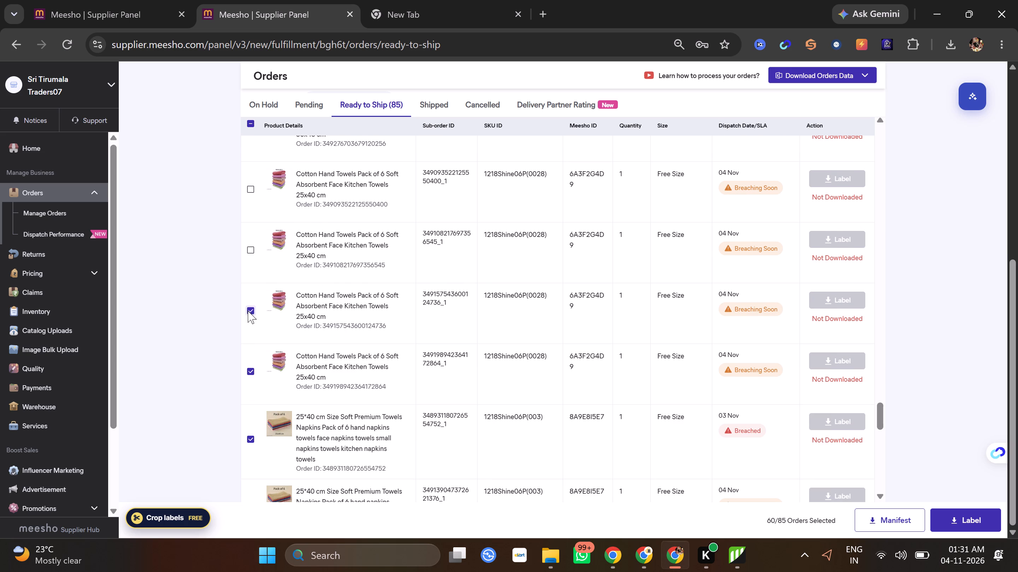
click(248, 254)
click(250, 190)
Add the twelve unselected single-item 1218Shine06P(0026) orders with dispatch date 04 Nov to the selection.
scroll(349, 312, up, 2)
click(252, 269)
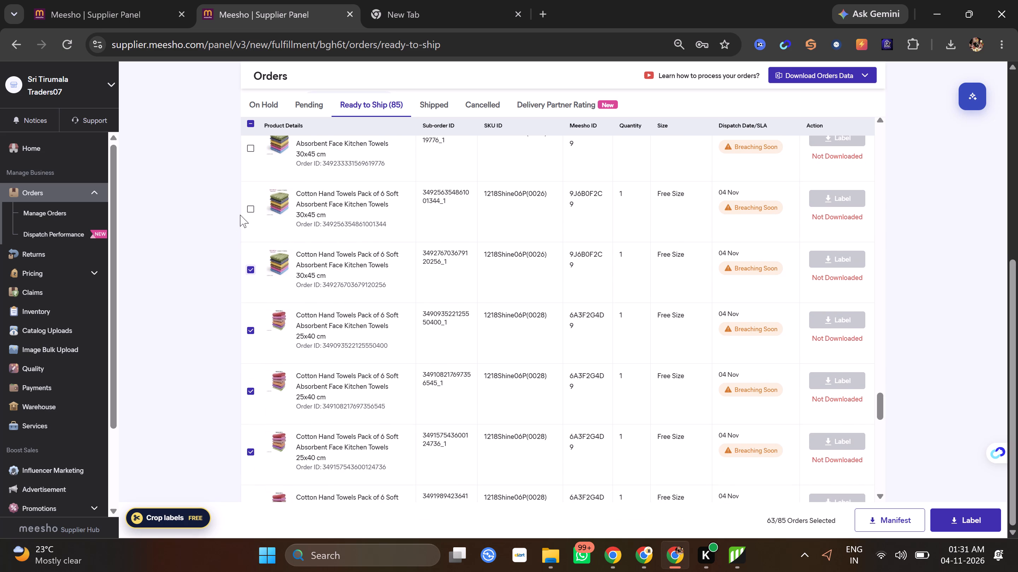
click(248, 213)
scroll(326, 248, up, 2)
click(250, 291)
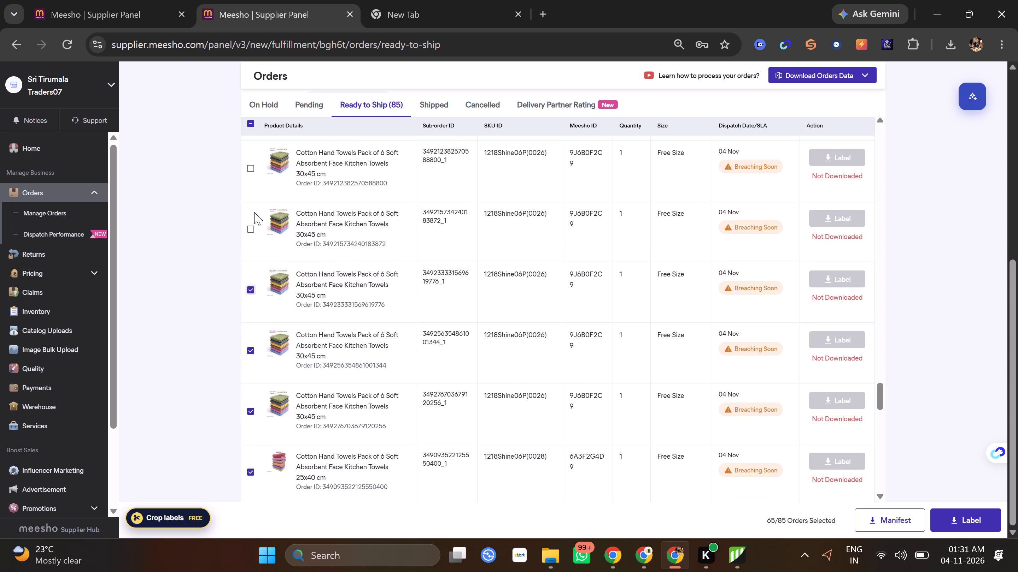
click(251, 225)
click(251, 170)
scroll(308, 203, up, 4)
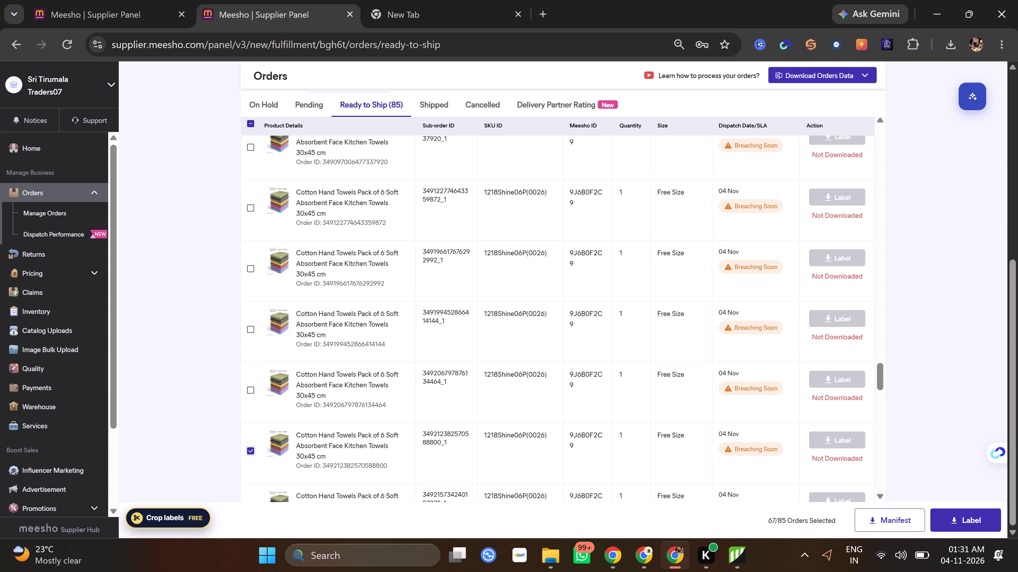
click(246, 392)
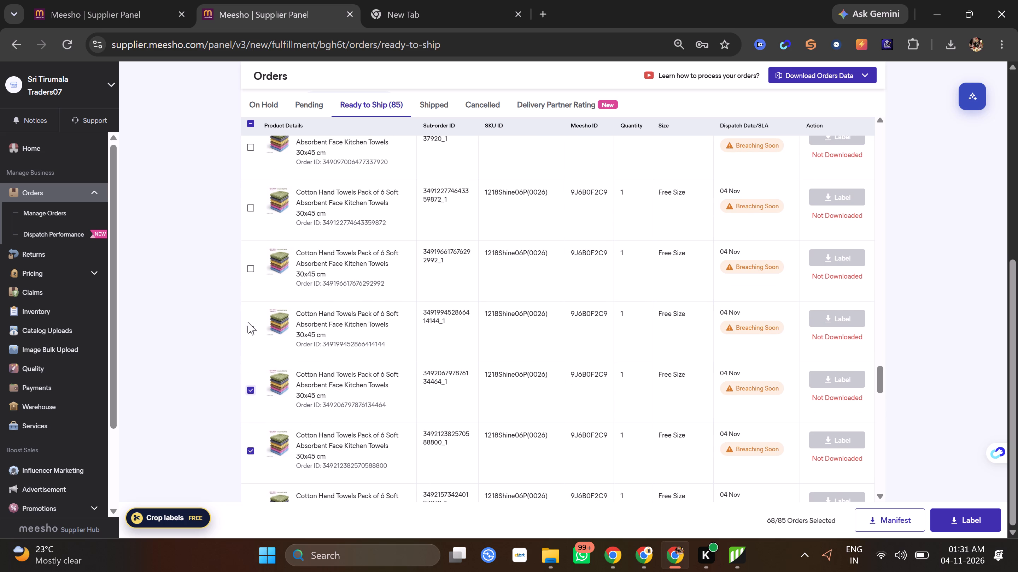
click(251, 329)
click(250, 272)
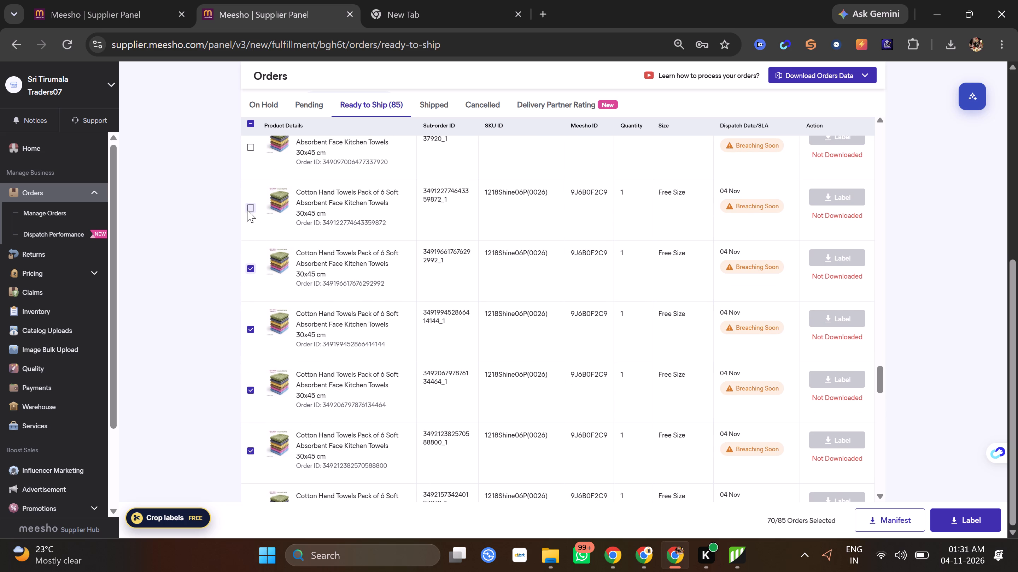
click(247, 209)
click(255, 148)
scroll(315, 228, up, 2)
click(248, 228)
click(251, 165)
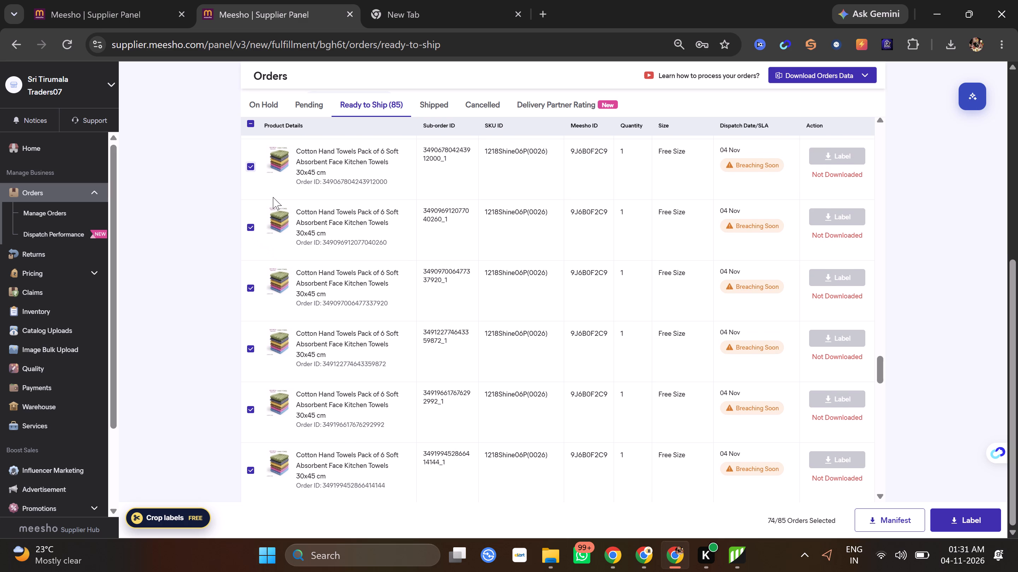
Add the three unselected single-item 1218Shine06P(0026) orders with dispatch date 03 Nov, just above the 04 Nov ones, to the selection.
scroll(302, 225, up, 4)
click(248, 374)
click(252, 389)
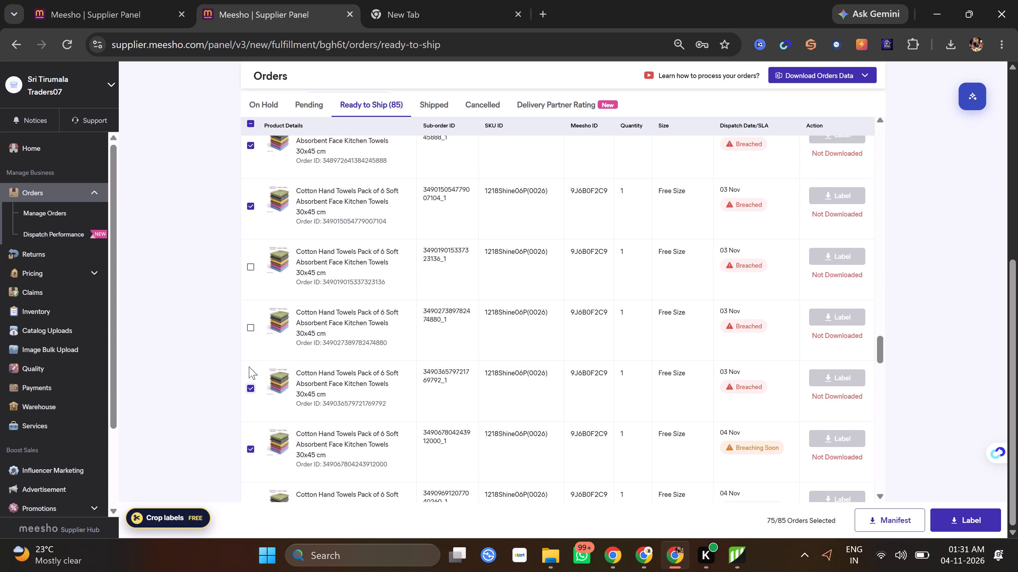
click(253, 327)
click(251, 262)
Look back through the filtered orders up to the start of the list to check which are selected.
scroll(355, 367, up, 3)
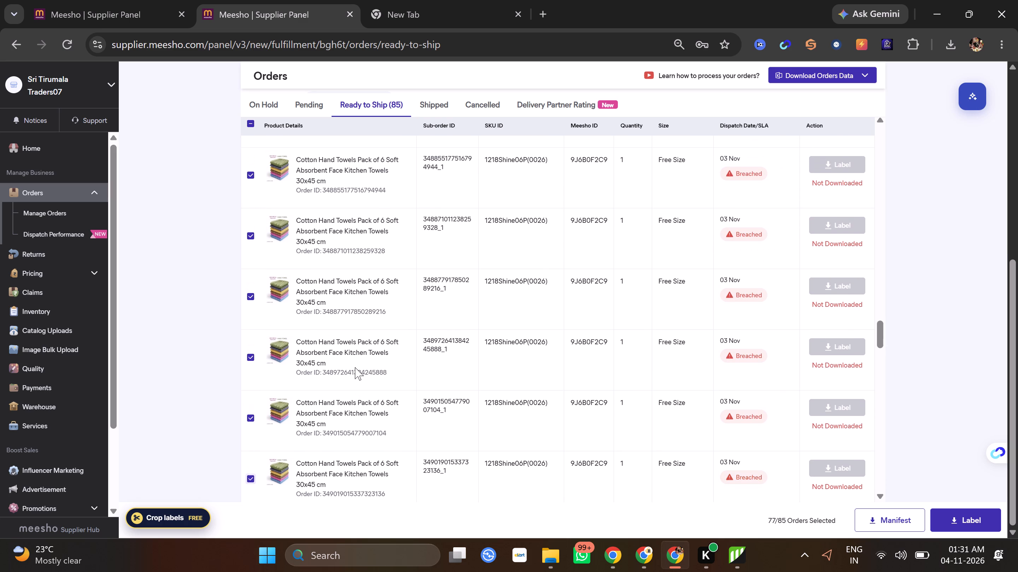
scroll(355, 367, up, 19)
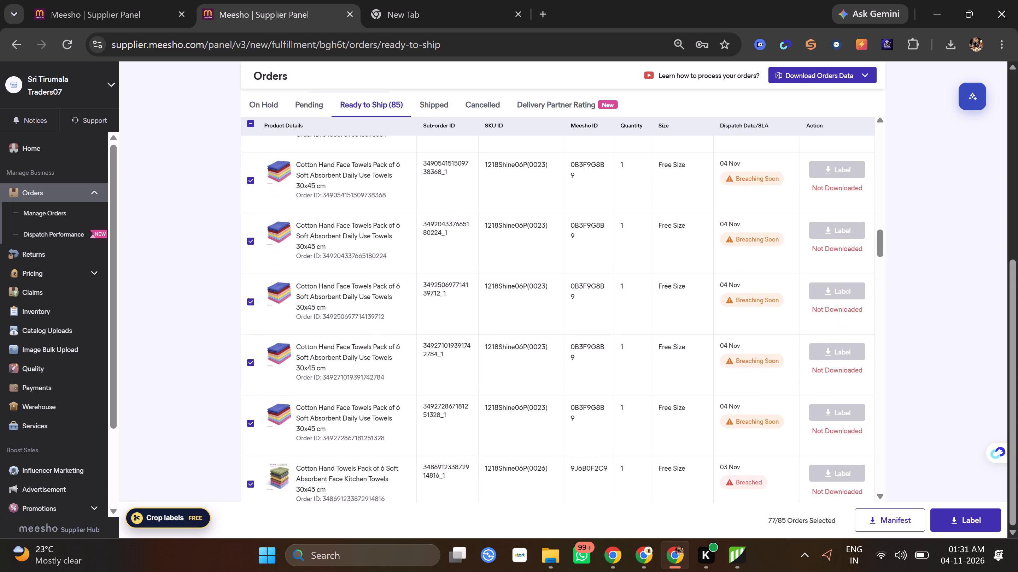
scroll(356, 362, up, 20)
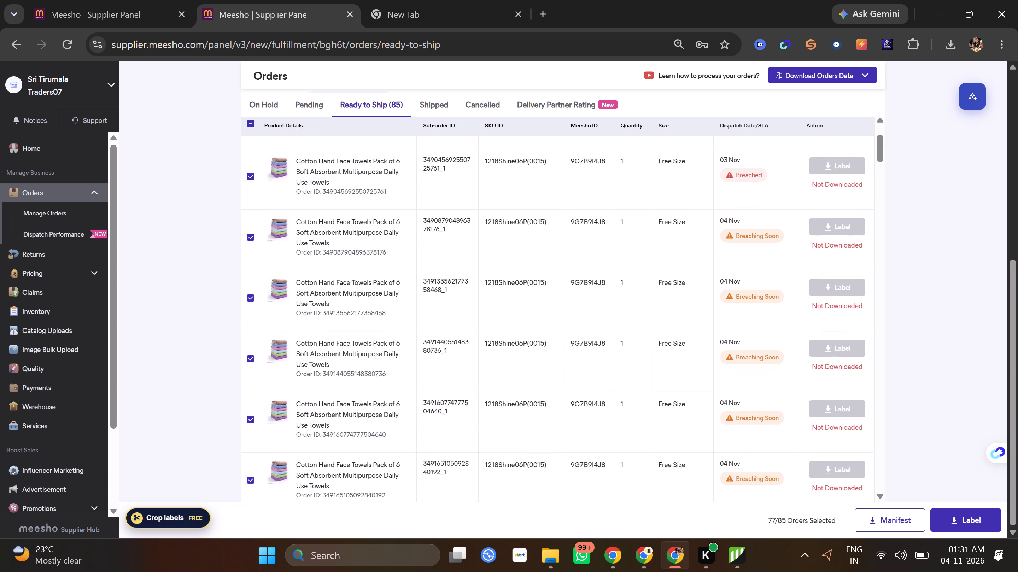
scroll(356, 365, up, 13)
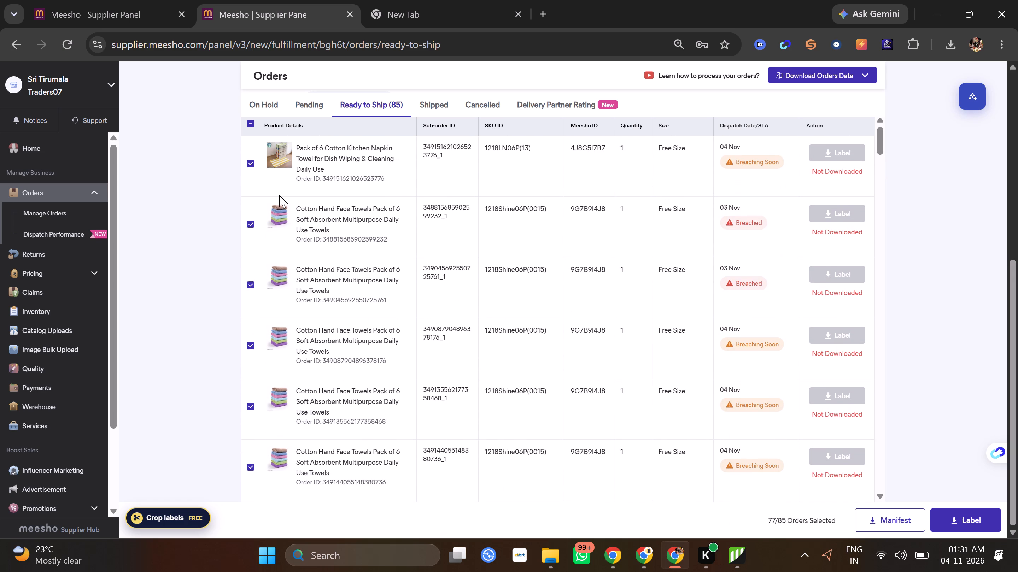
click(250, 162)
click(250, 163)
Look through the filtered orders from the start to the end of the list to find any still unselected.
scroll(398, 334, up, 3)
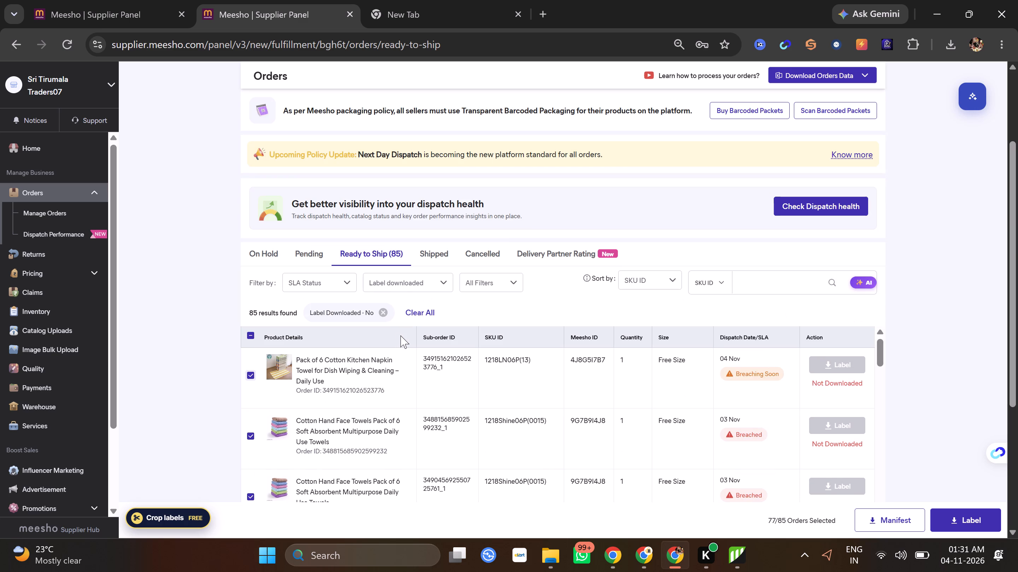
scroll(563, 198, down, 2)
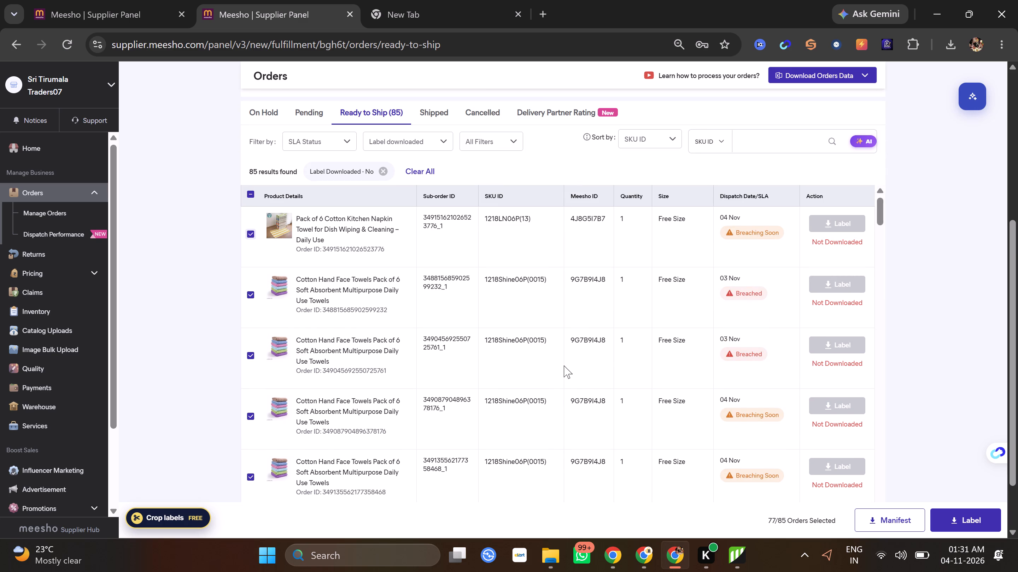
scroll(568, 366, down, 16)
scroll(569, 365, down, 5)
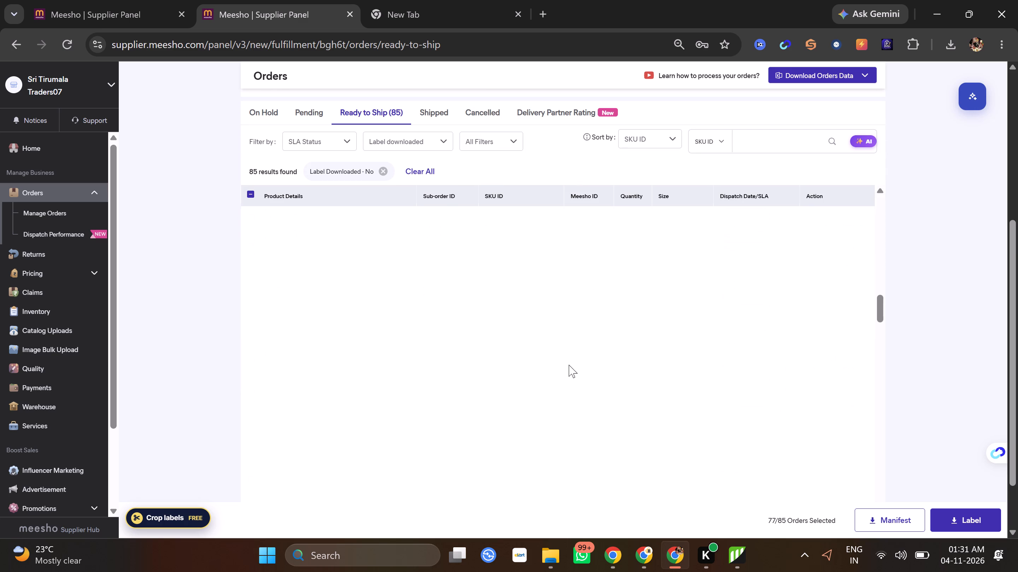
scroll(569, 363, up, 1)
scroll(569, 363, down, 14)
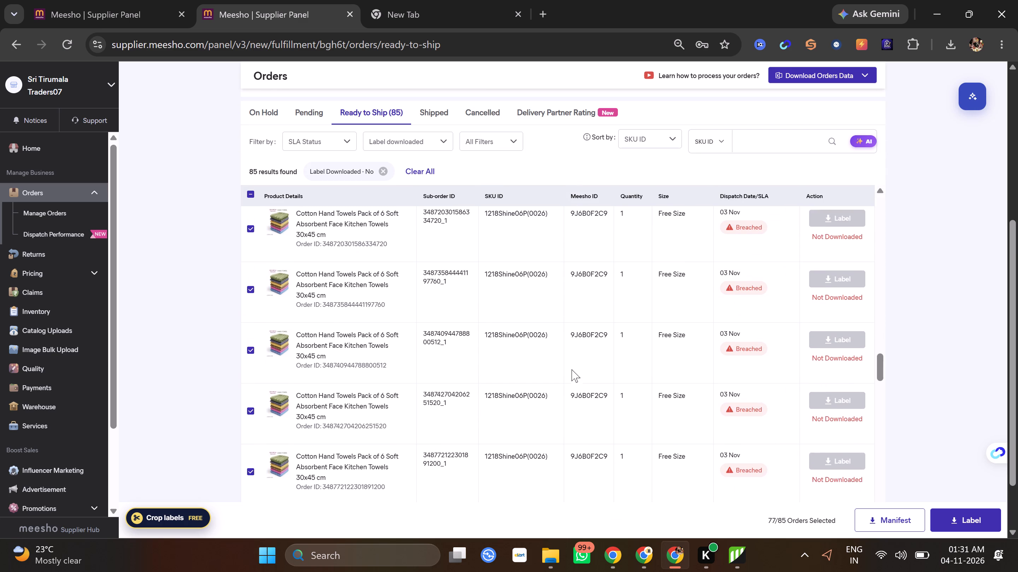
scroll(572, 369, down, 19)
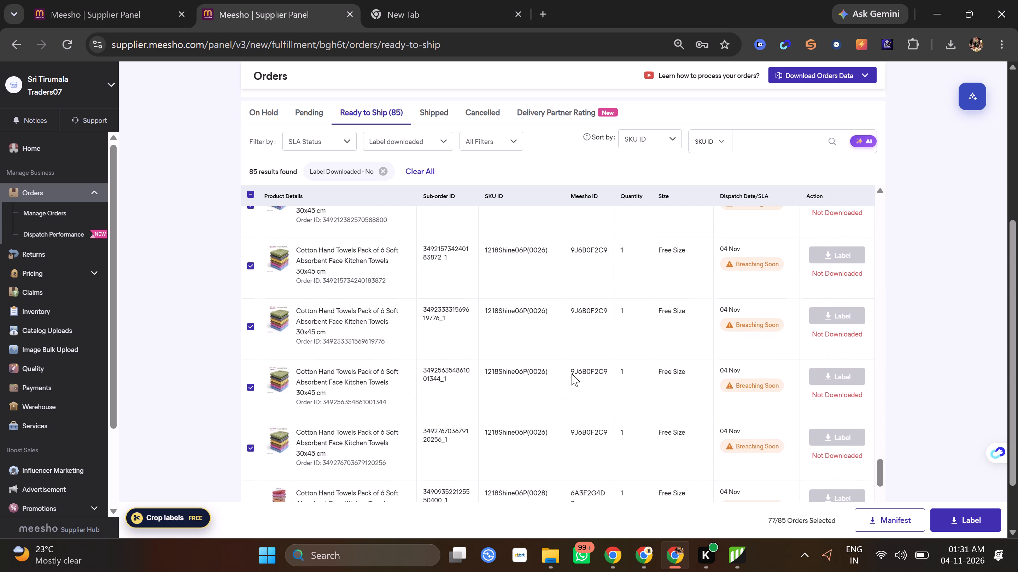
scroll(572, 374, down, 14)
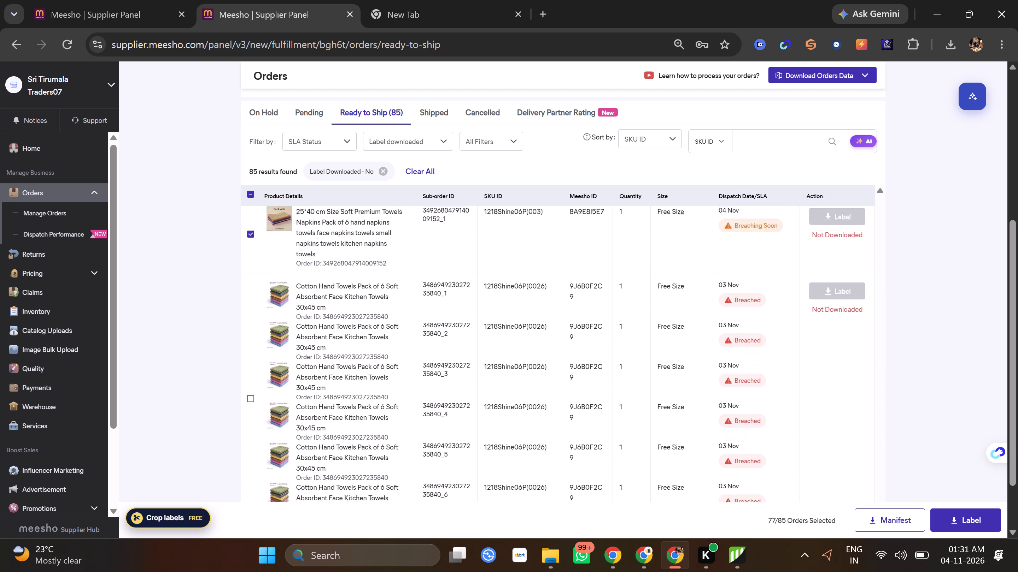
scroll(570, 369, down, 4)
scroll(570, 370, up, 2)
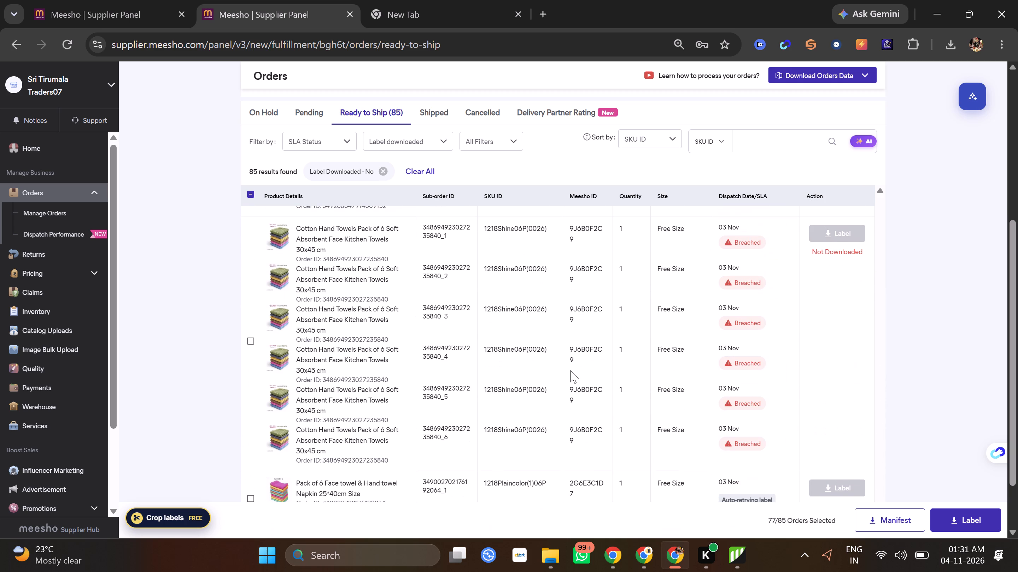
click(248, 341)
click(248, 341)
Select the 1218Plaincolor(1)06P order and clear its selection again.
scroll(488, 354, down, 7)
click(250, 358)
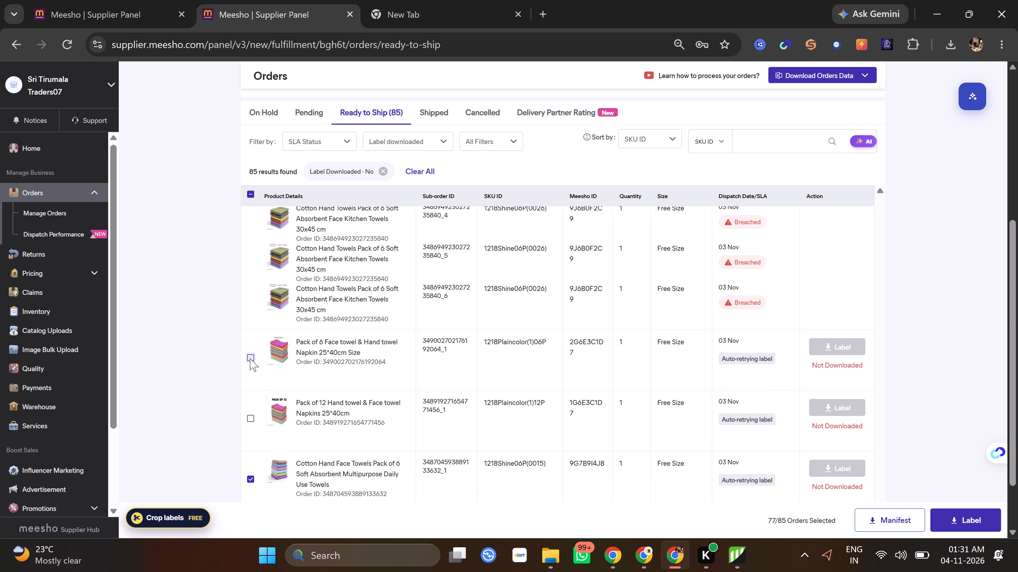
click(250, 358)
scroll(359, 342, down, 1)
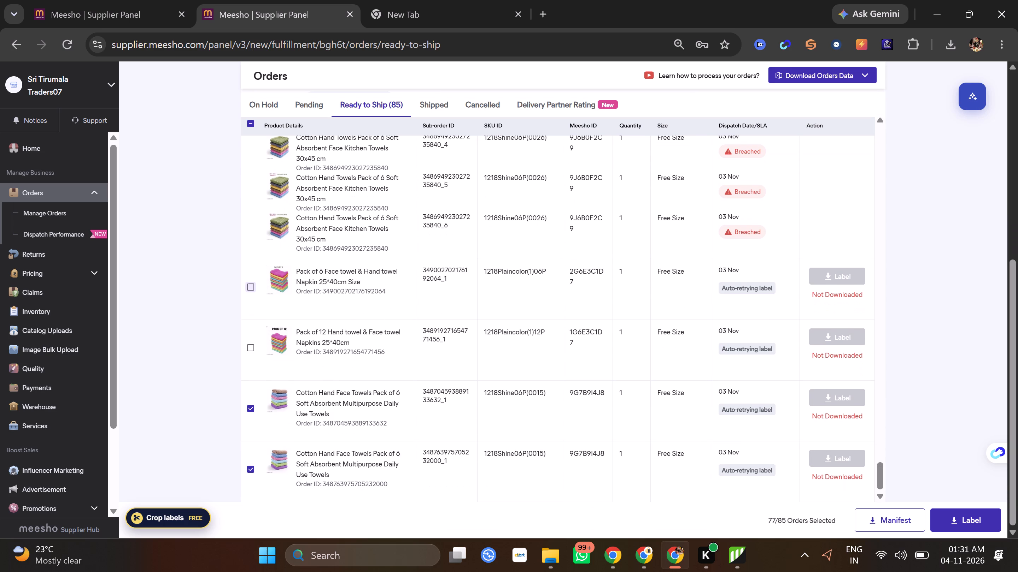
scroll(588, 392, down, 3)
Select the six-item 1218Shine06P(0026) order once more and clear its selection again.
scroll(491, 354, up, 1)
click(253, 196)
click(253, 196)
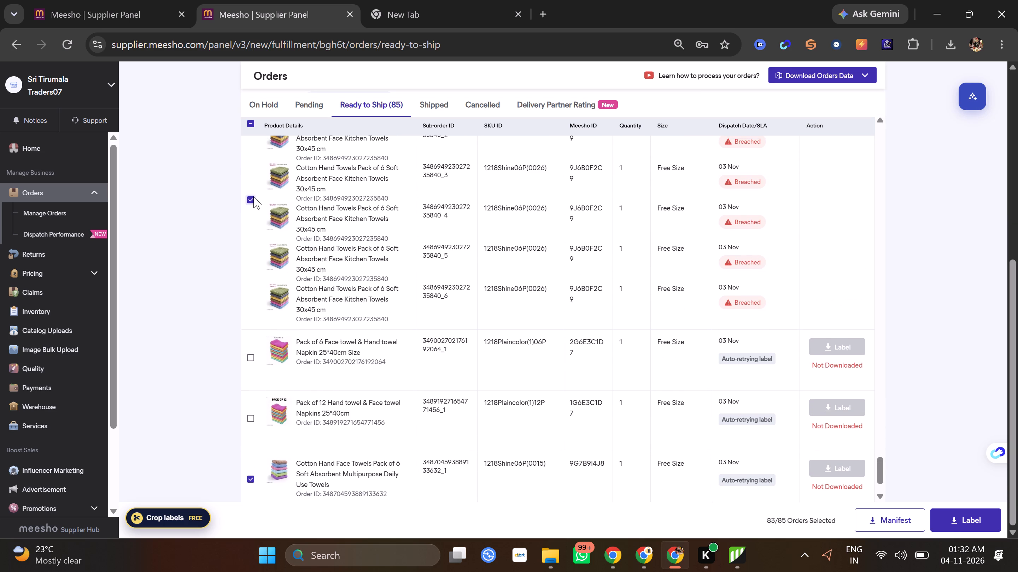
Generate the shipping labels for the selected Ready to Ship orders.
scroll(695, 345, down, 1)
click(970, 522)
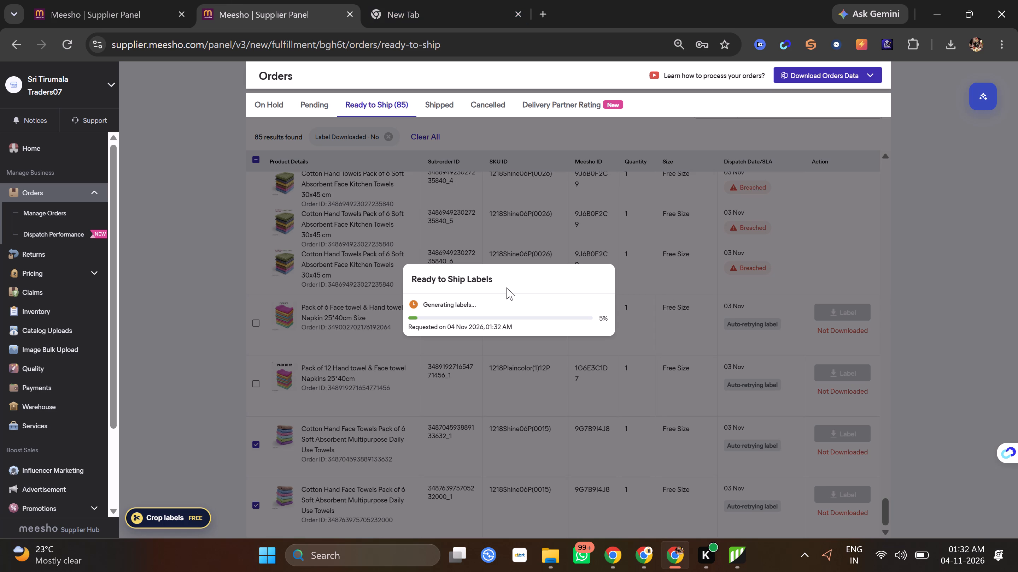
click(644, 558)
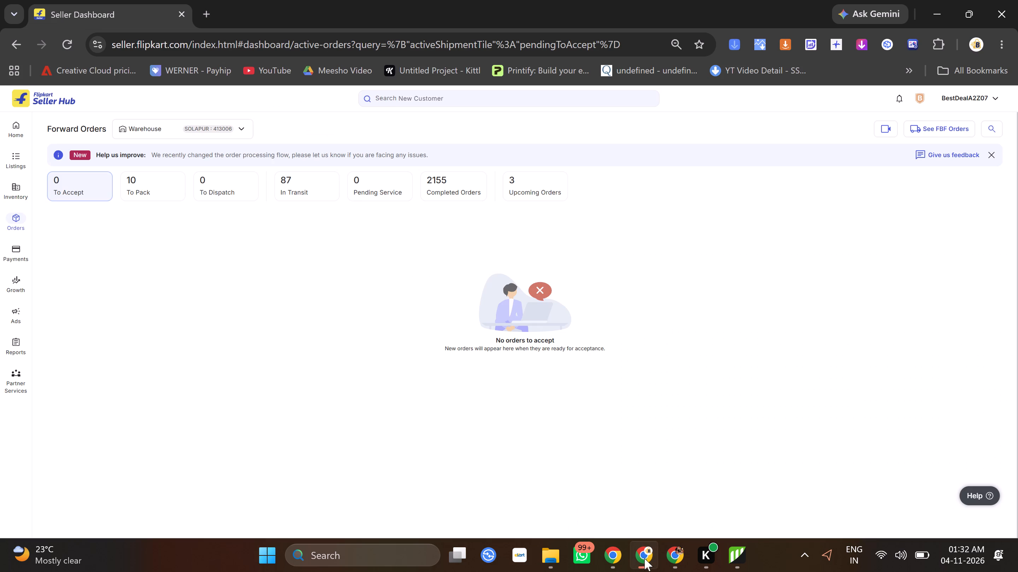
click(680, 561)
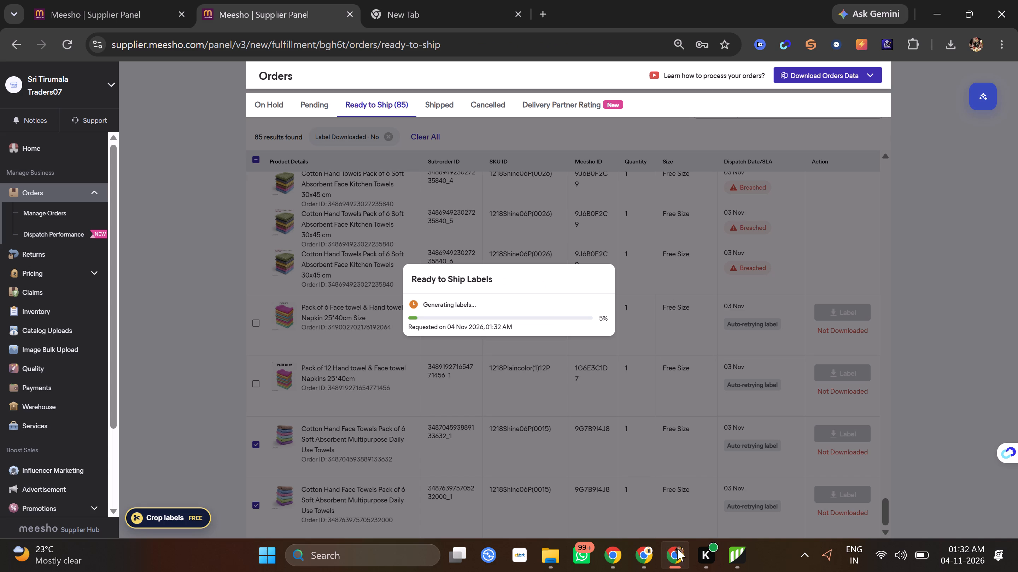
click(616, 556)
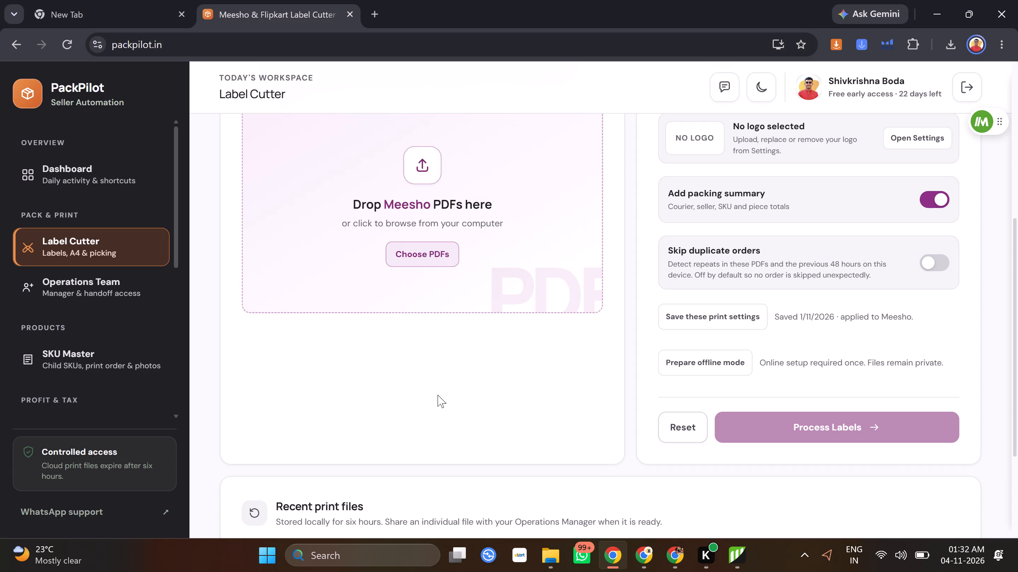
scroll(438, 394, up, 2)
Return to the Meesho orders, download the generated label PDF without the manifest, and close its preview in Acrobat.
click(664, 561)
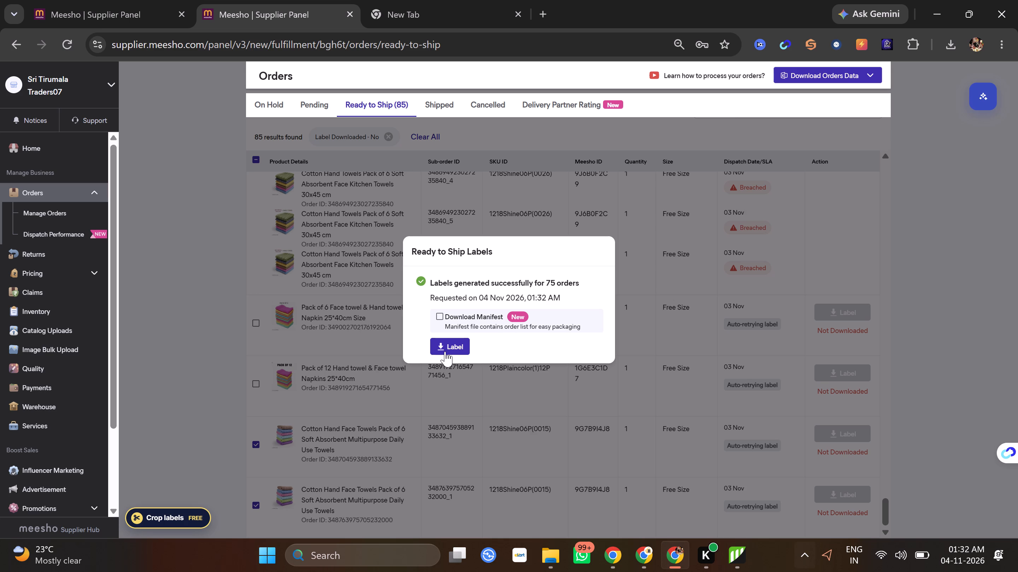
click(463, 348)
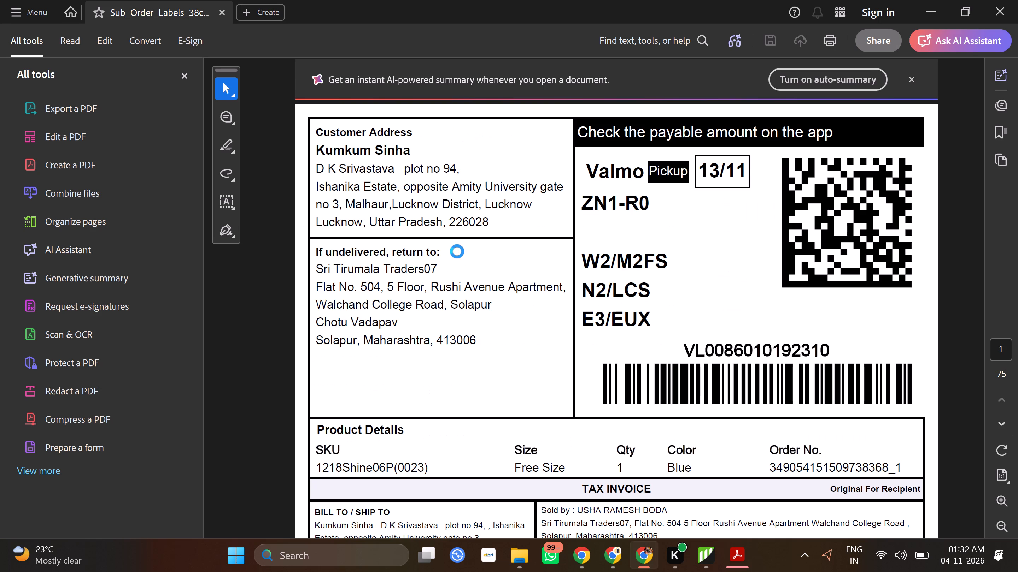
click(1011, 7)
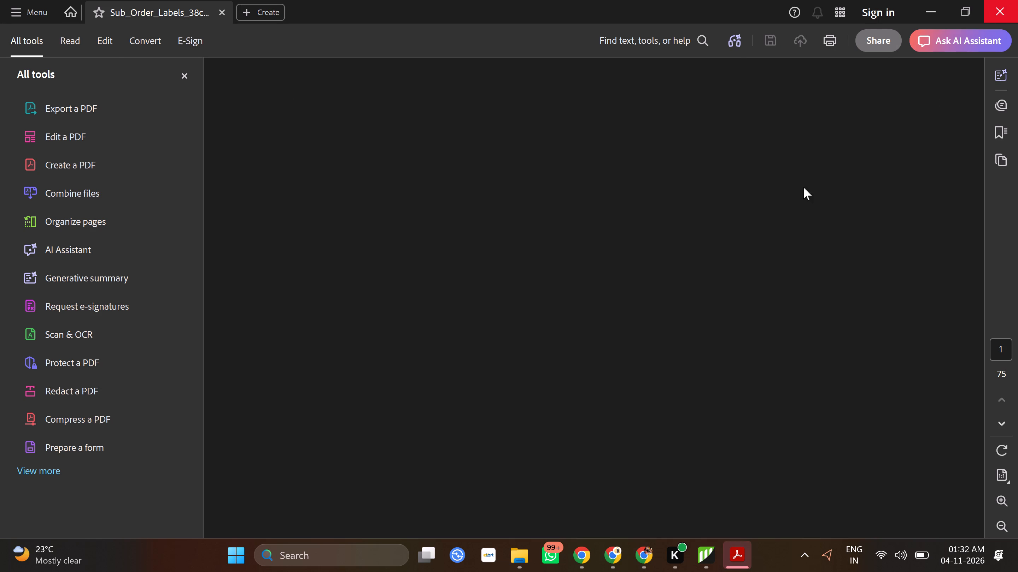
Reload the Meesho Ready to Ship orders, filter them by Label Downloaded - No, and look through the remaining ones.
click(400, 0)
click(276, 0)
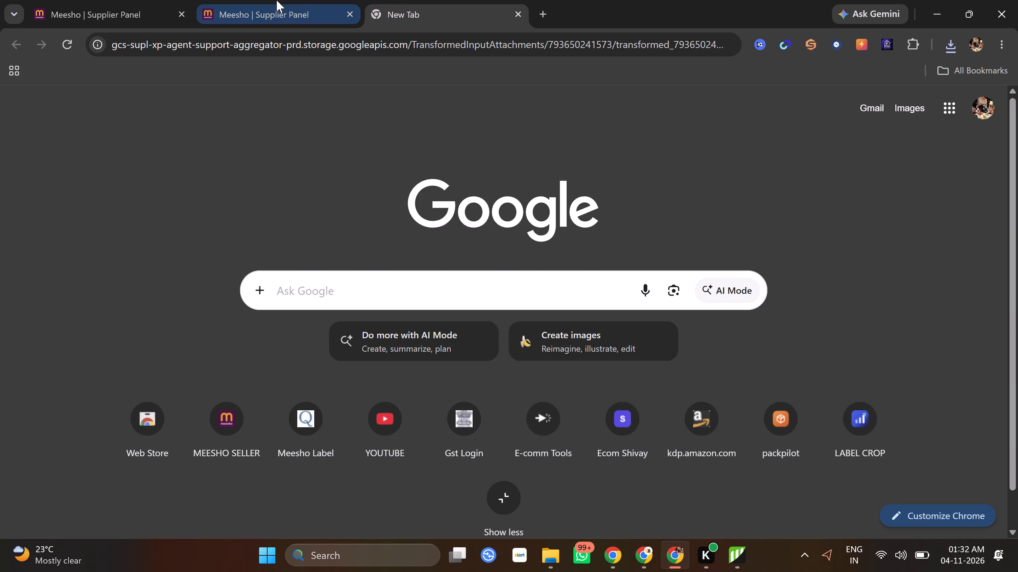
scroll(571, 421, down, 3)
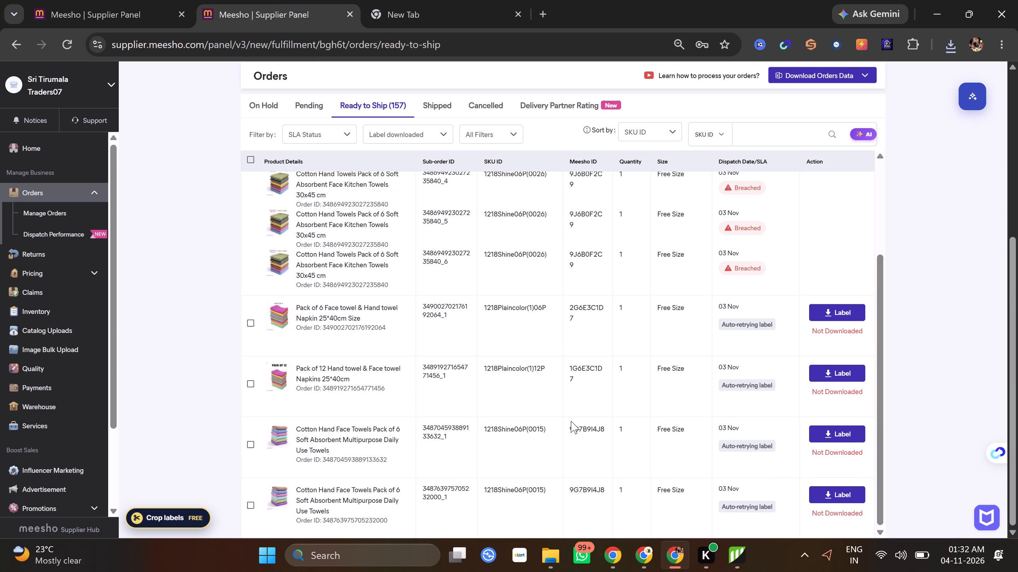
scroll(571, 421, down, 3)
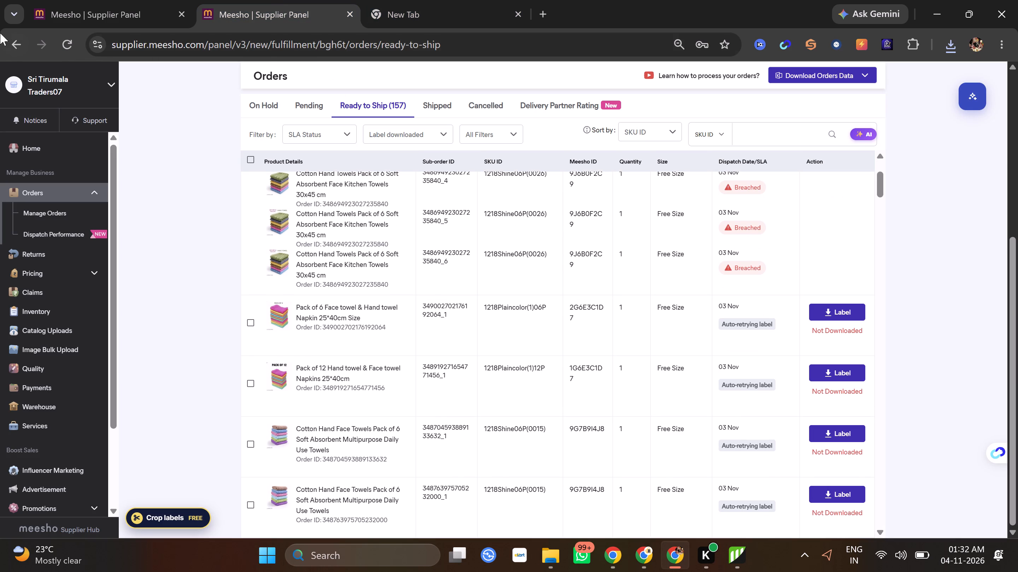
click(69, 45)
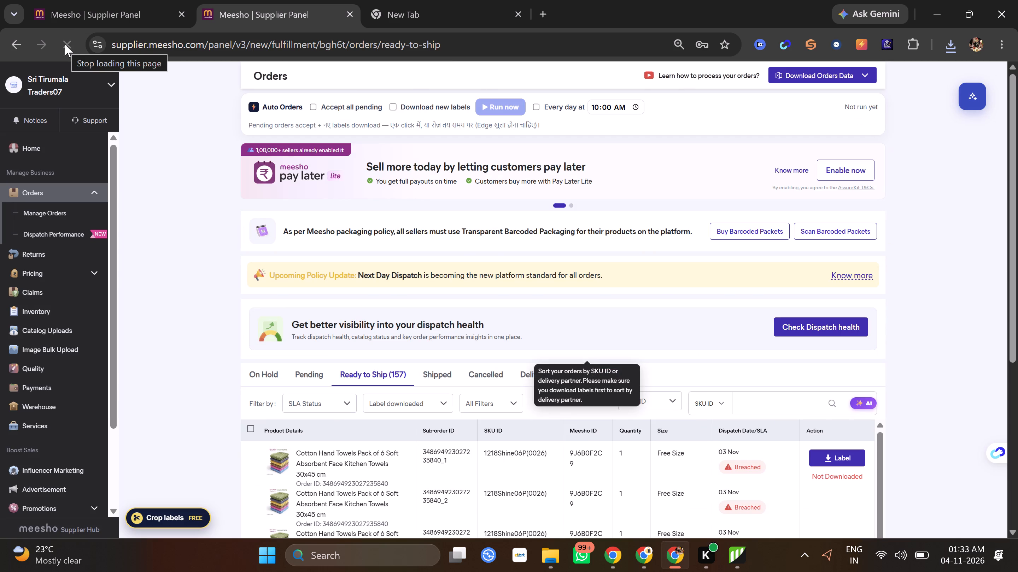
scroll(228, 251, down, 2)
click(418, 260)
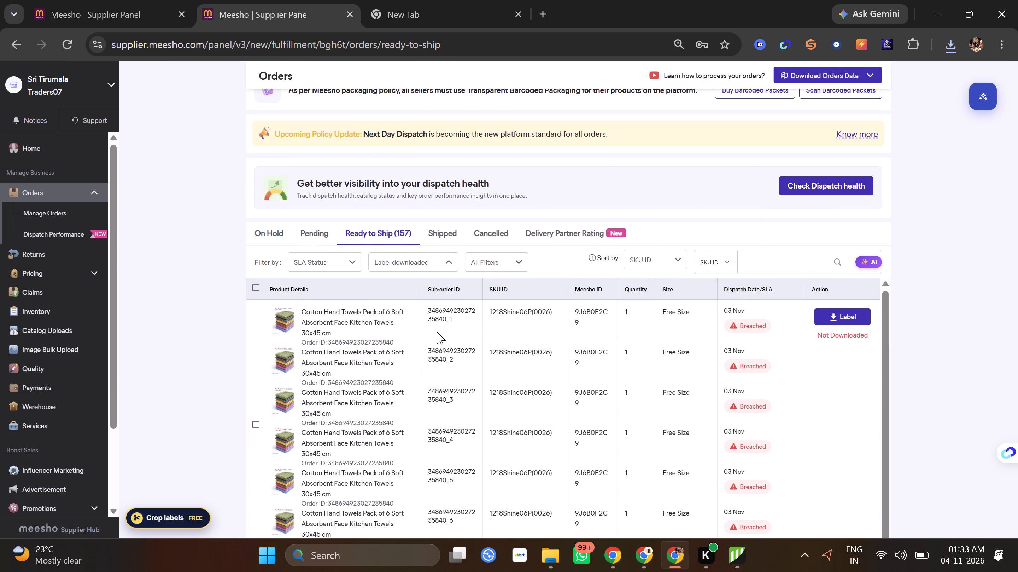
click(398, 303)
scroll(517, 224, down, 4)
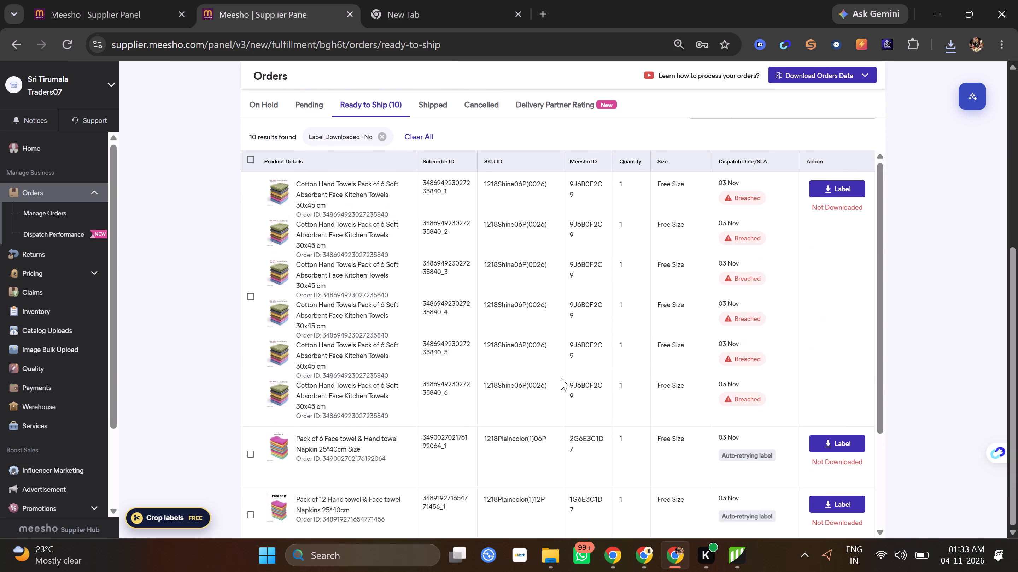
scroll(561, 378, down, 9)
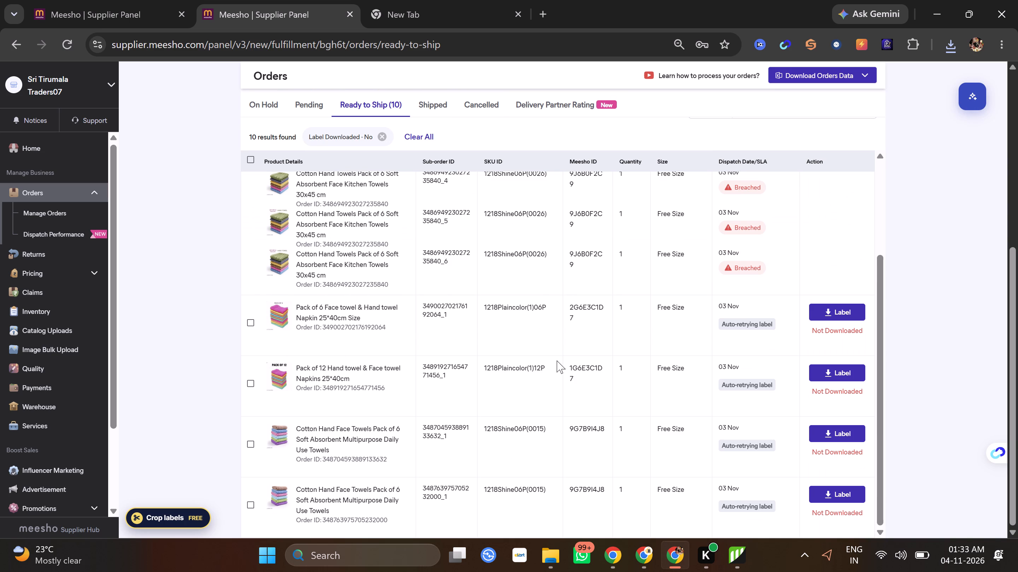
scroll(557, 359, up, 9)
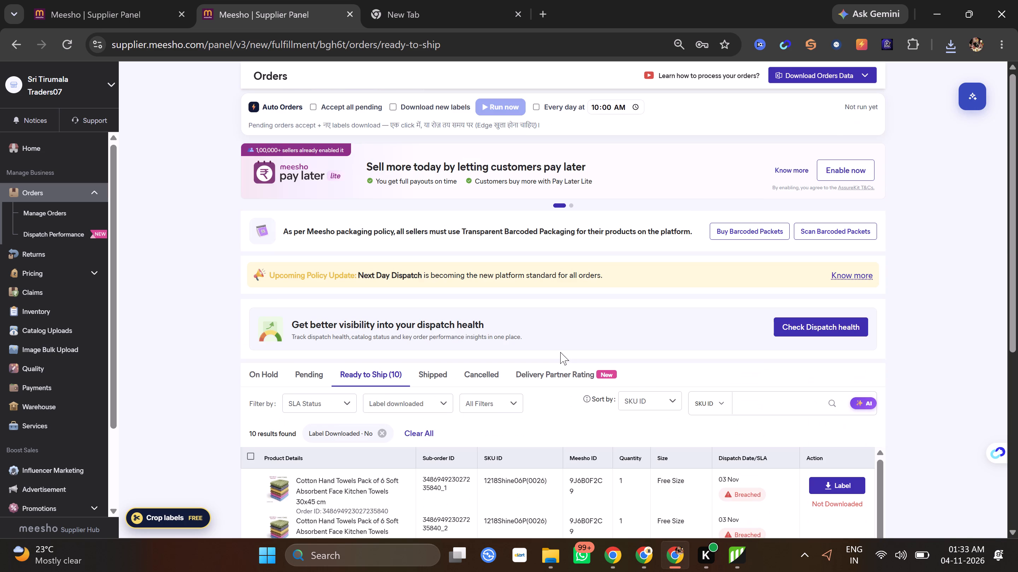
Switch to PackPilot's Label Cutter, add the newest Sub_Order_Labels PDF starting with 38c8371a, and process it.
click(554, 560)
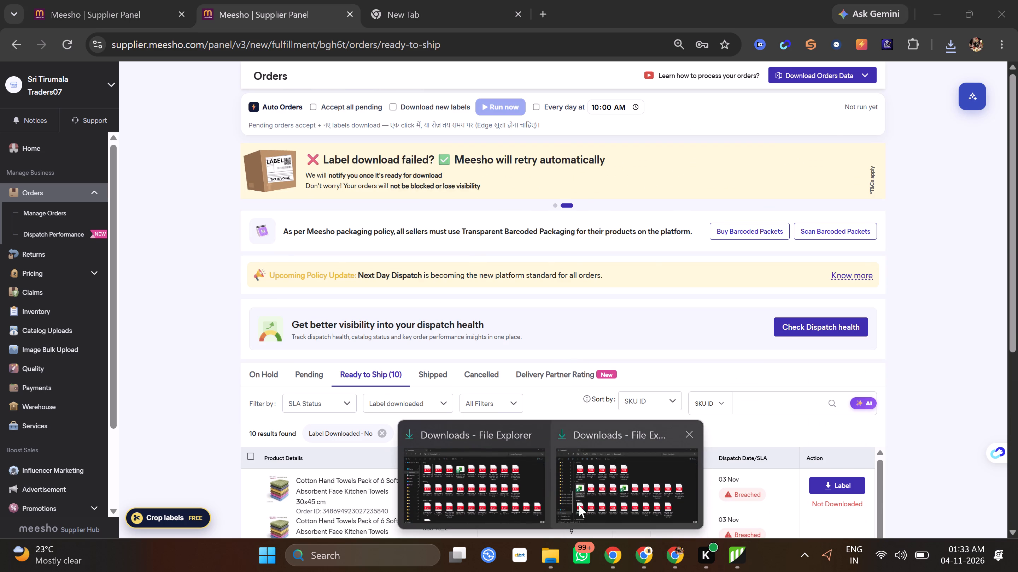
click(603, 550)
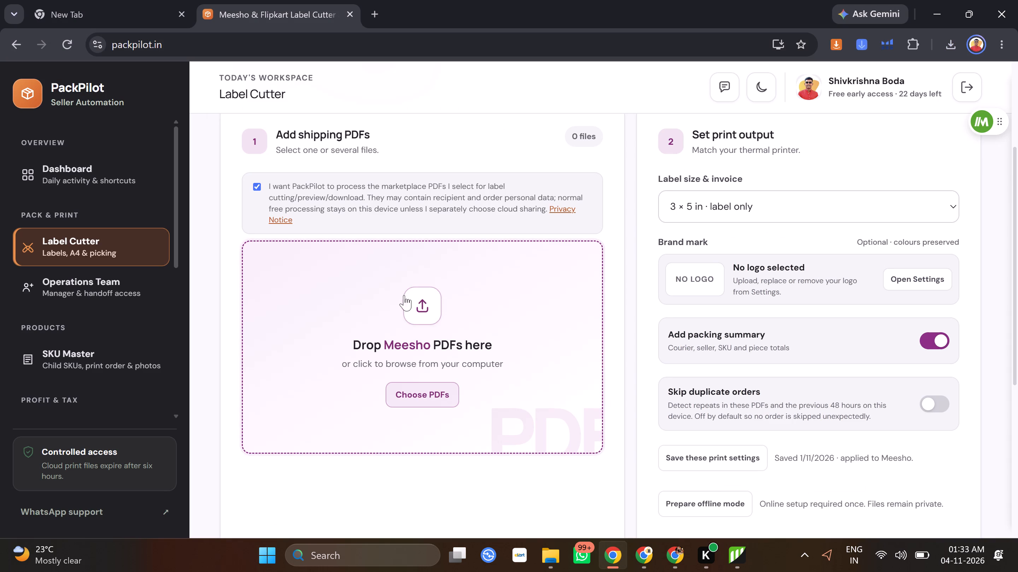
click(416, 300)
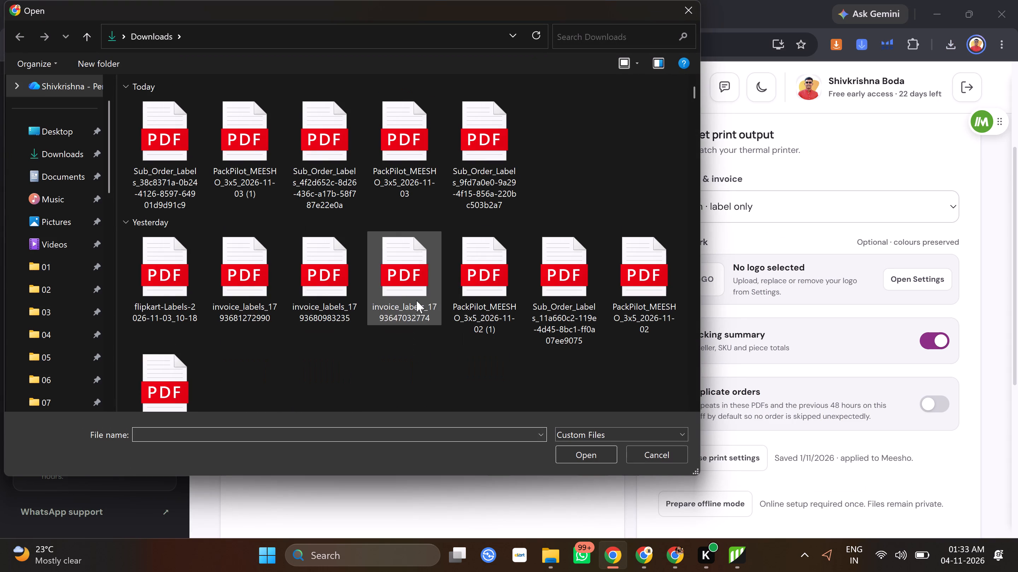
double_click(159, 154)
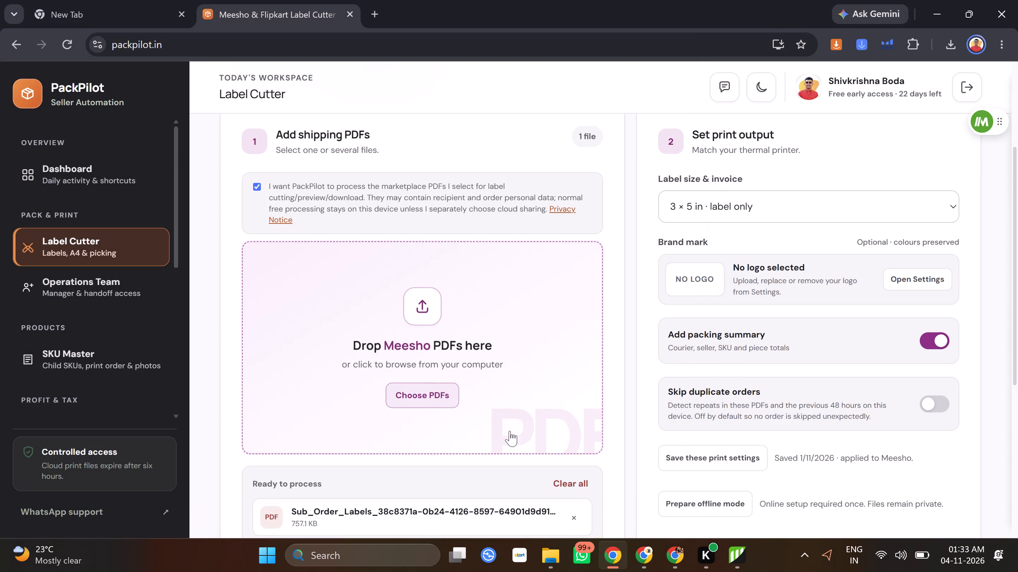
scroll(496, 418, down, 3)
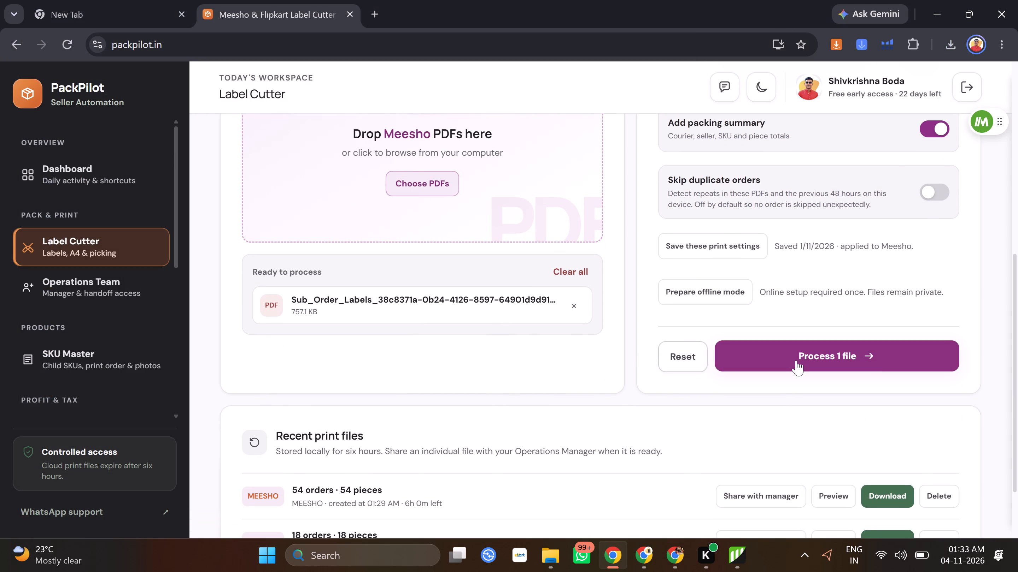
click(796, 360)
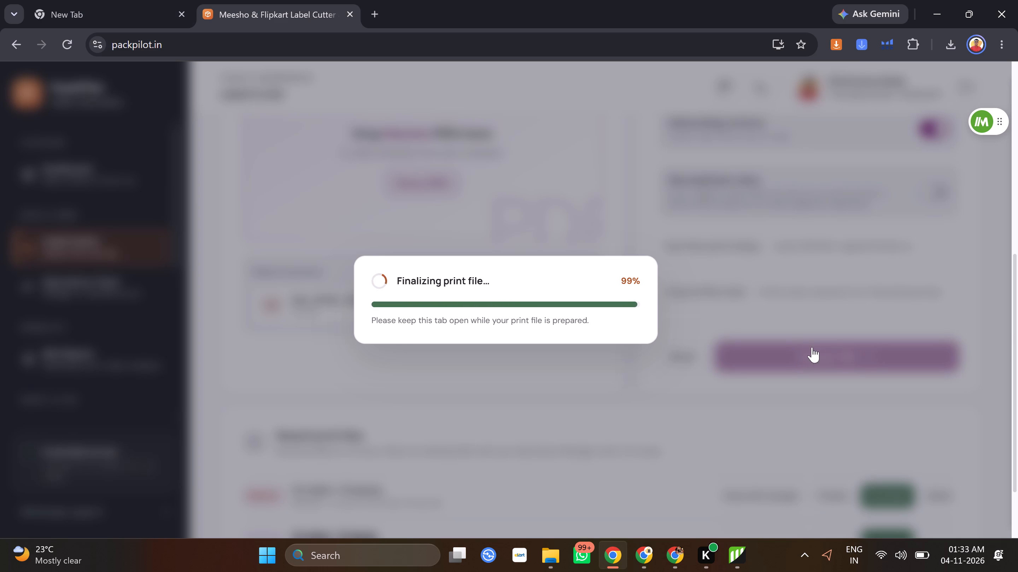
Download the newest Meesho print file from the recent print files and close its preview in Acrobat.
scroll(883, 400, down, 8)
scroll(881, 440, down, 1)
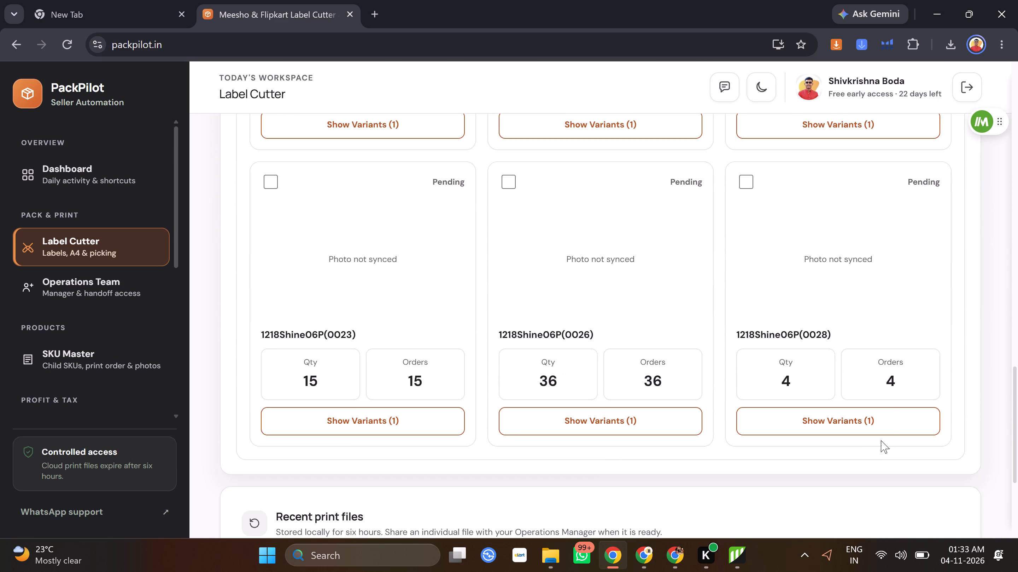
scroll(881, 440, down, 1)
click(888, 437)
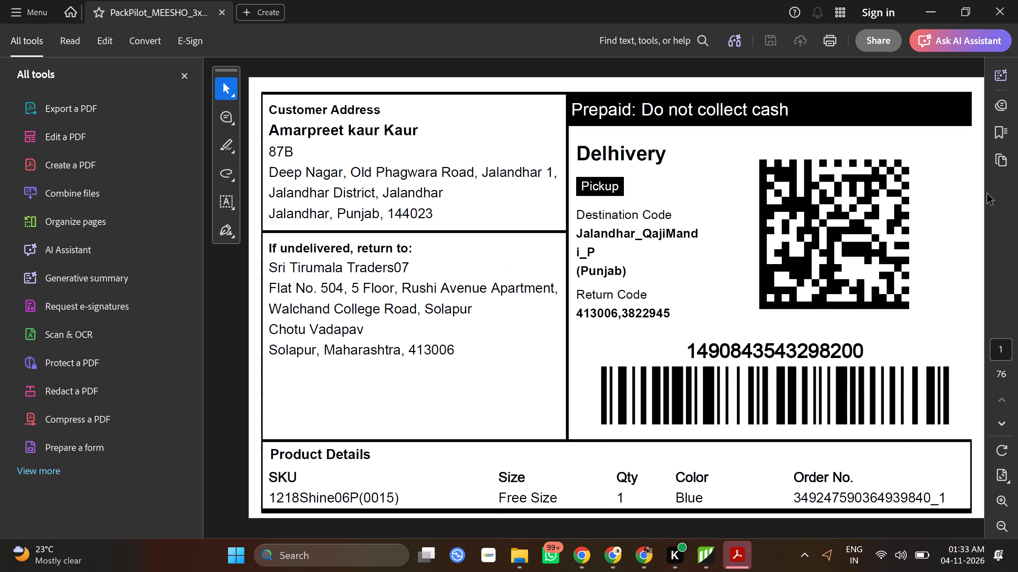
click(999, 12)
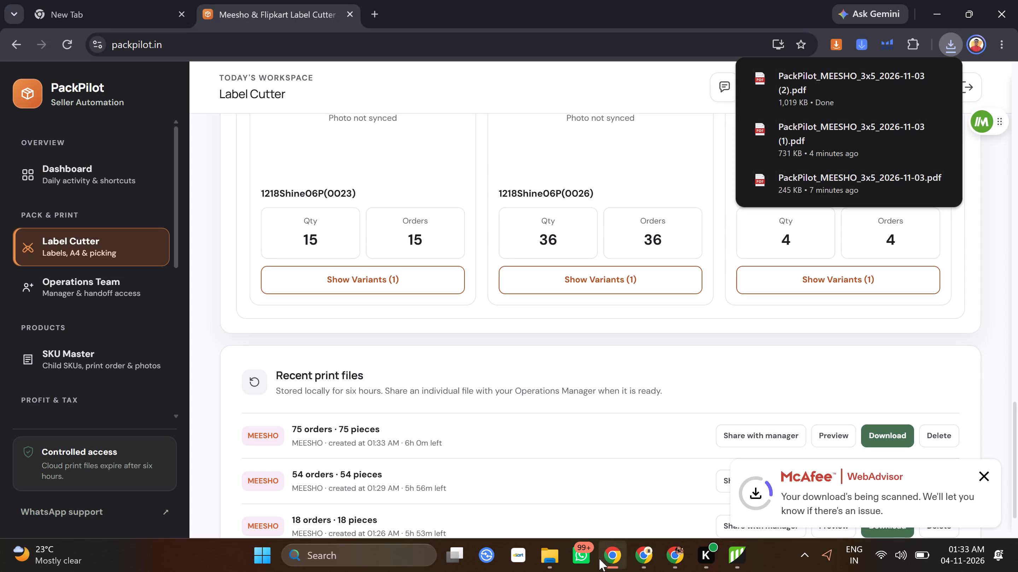
Switch to File Explorer, refresh the Downloads folder, and open PackPilot_MEESHO_3x5_2026-11-03.pdf.
click(554, 563)
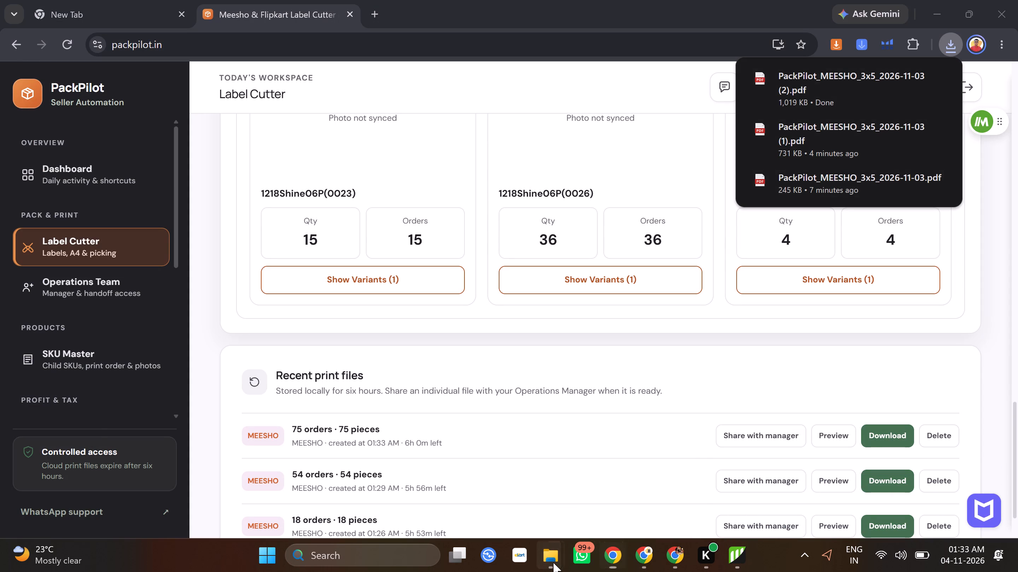
click(508, 506)
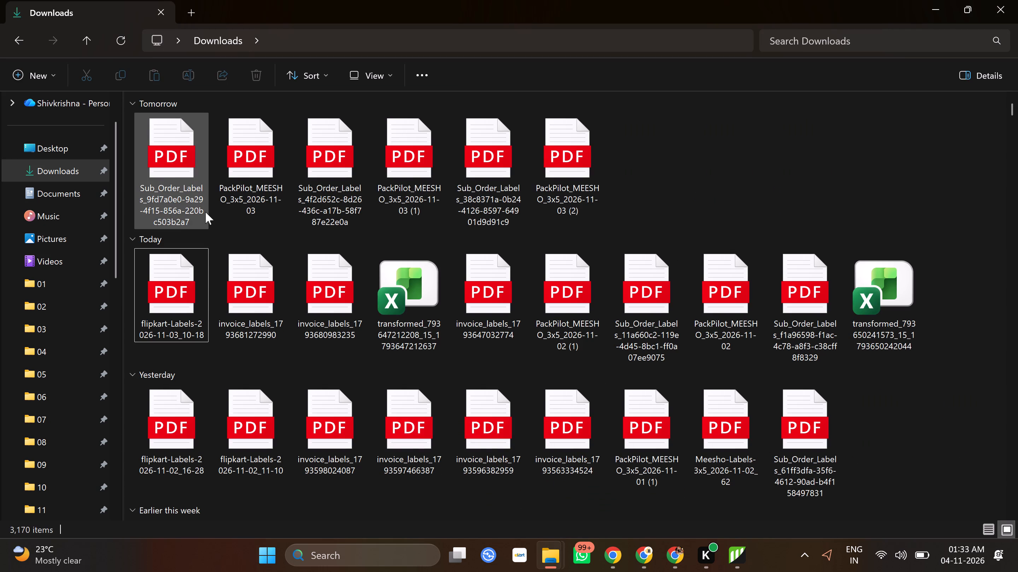
click(120, 45)
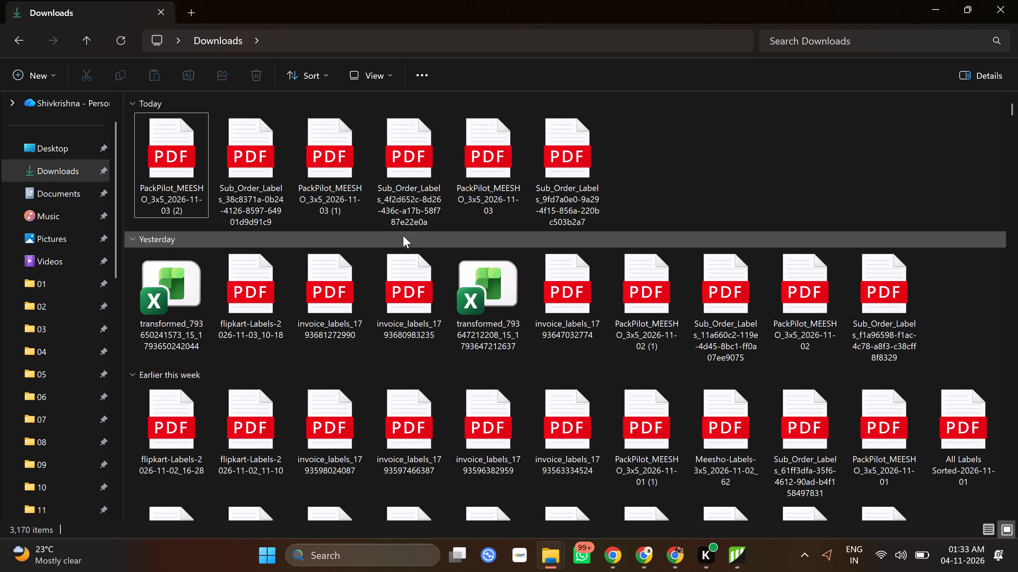
click(502, 189)
double_click(502, 189)
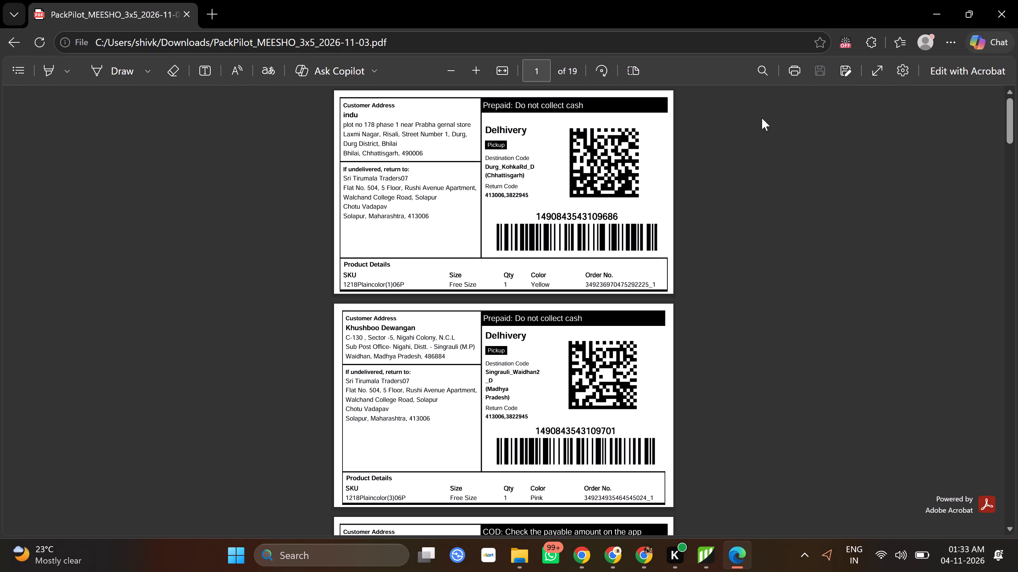
Print all pages of PackPilot_MEESHO_3x5_2026-11-03.pdf on the TSC TE244 printer after reviewing the paper size and scale settings.
click(794, 75)
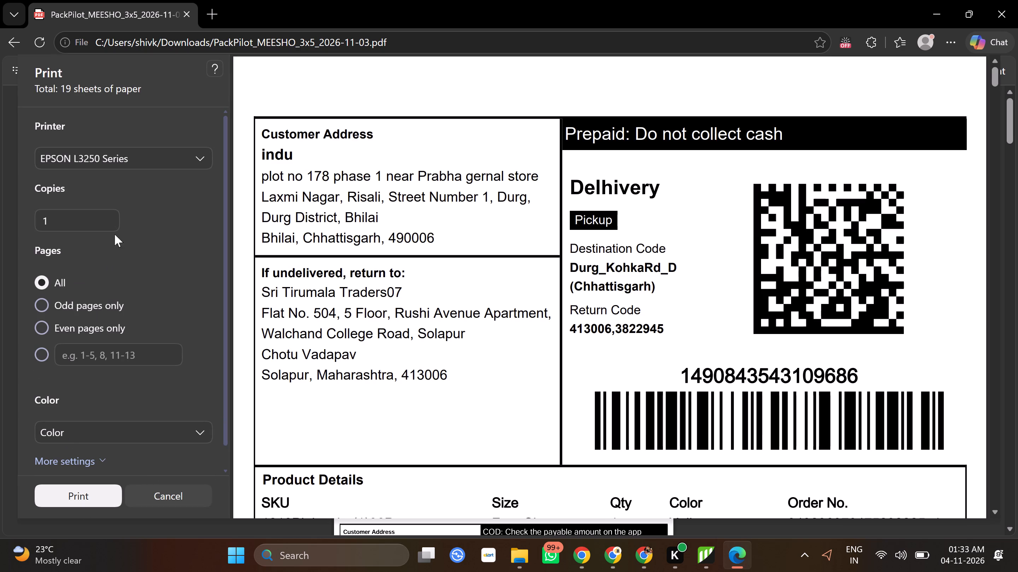
click(134, 162)
scroll(128, 239, down, 4)
scroll(129, 241, up, 3)
click(121, 264)
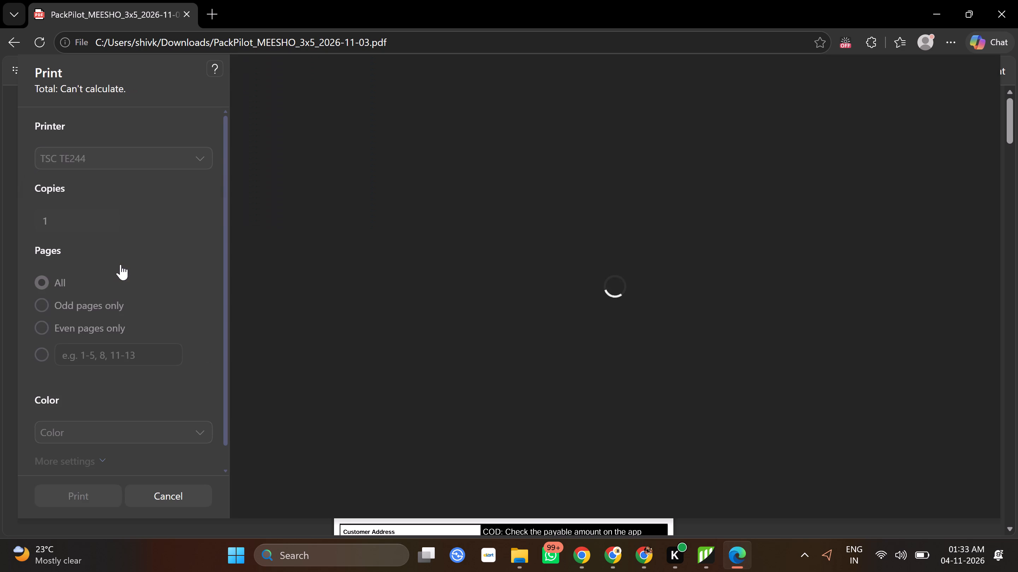
scroll(120, 260, down, 1)
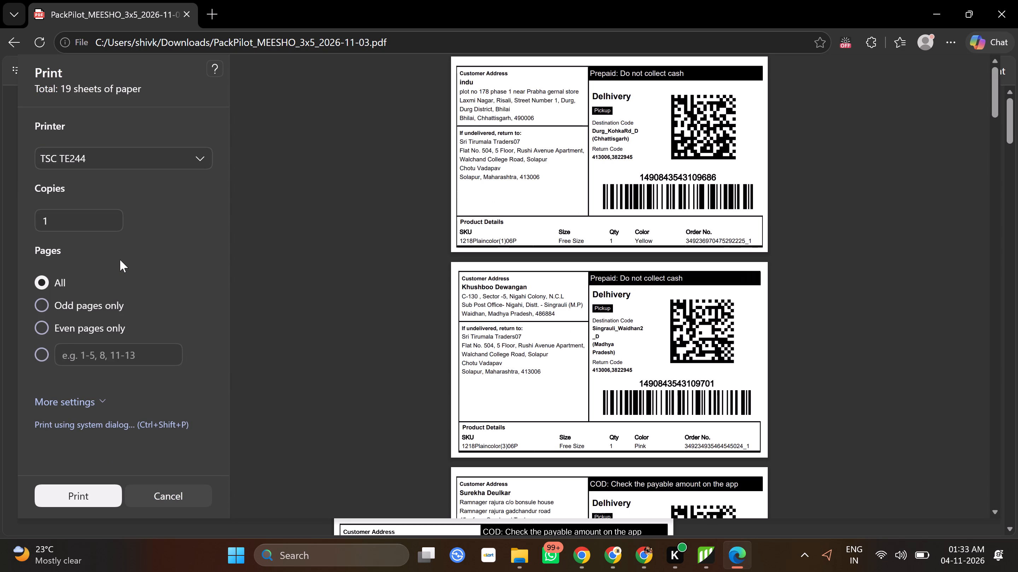
click(72, 405)
scroll(114, 340, down, 4)
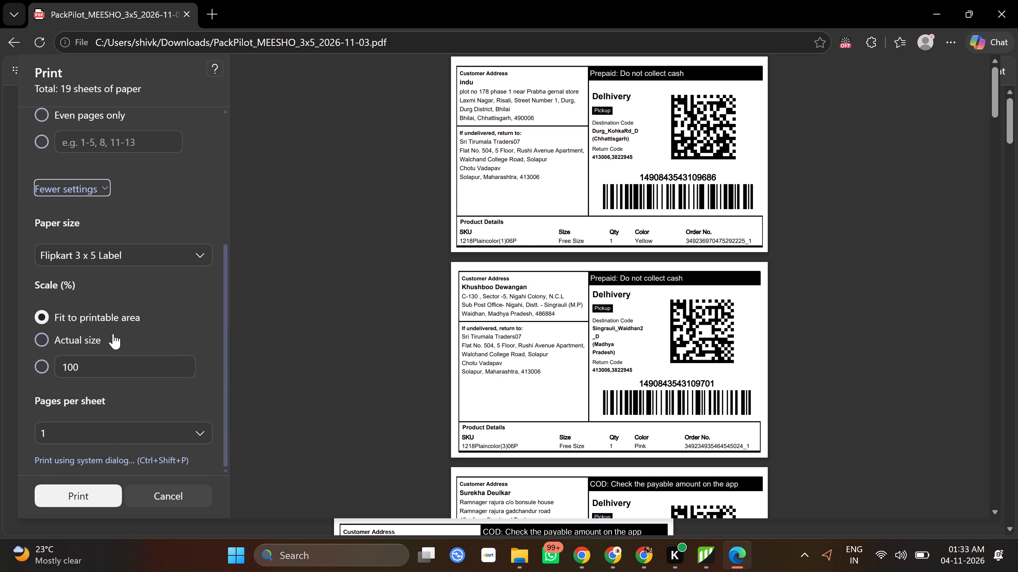
scroll(113, 333, down, 3)
scroll(114, 383, down, 5)
click(90, 497)
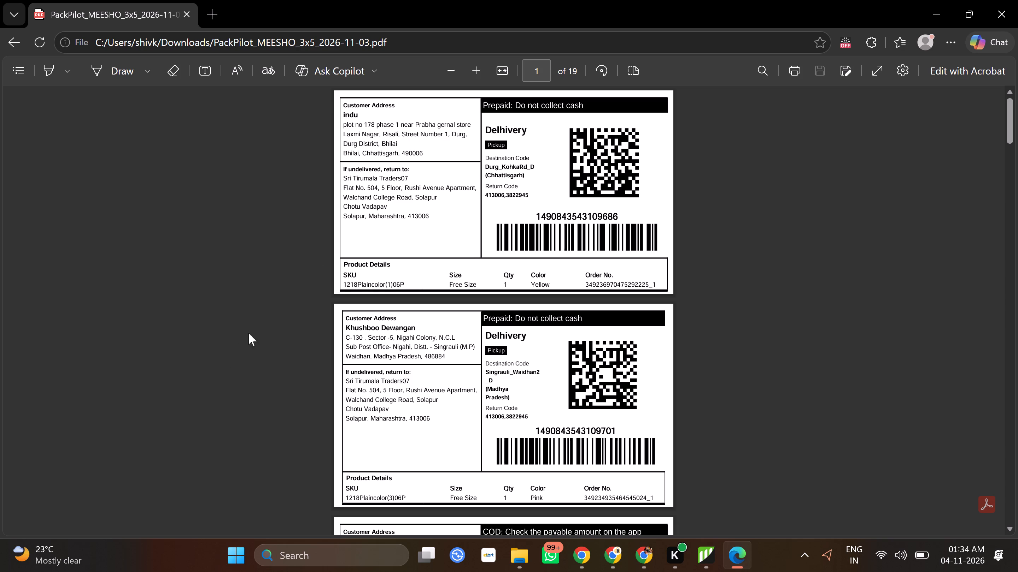
Return to the Downloads folder, open PackPilot_MEESHO_3x5_2026-11-03 (1).pdf, and print all its pages on the TSC TE244.
click(930, 7)
double_click(323, 164)
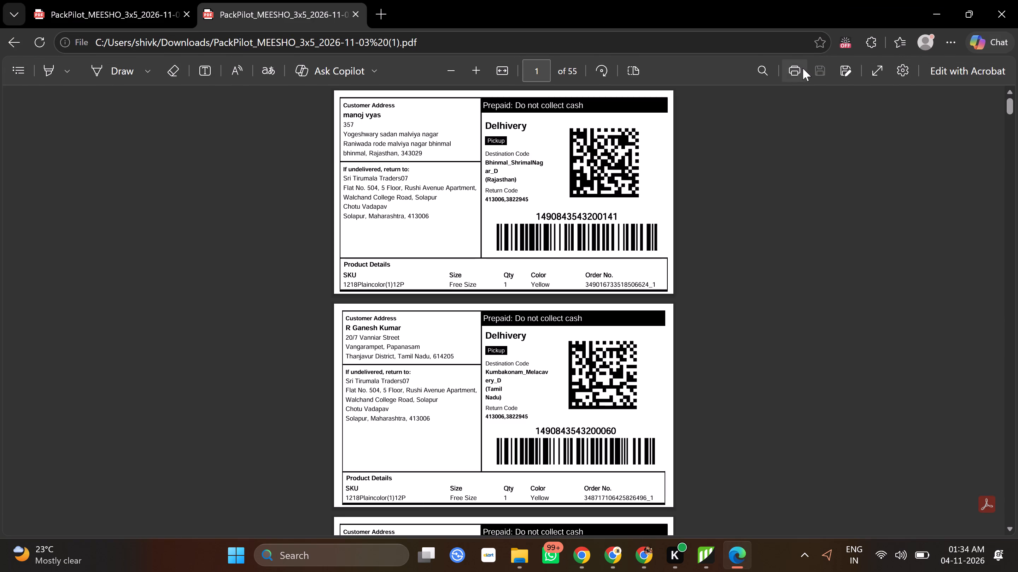
click(800, 70)
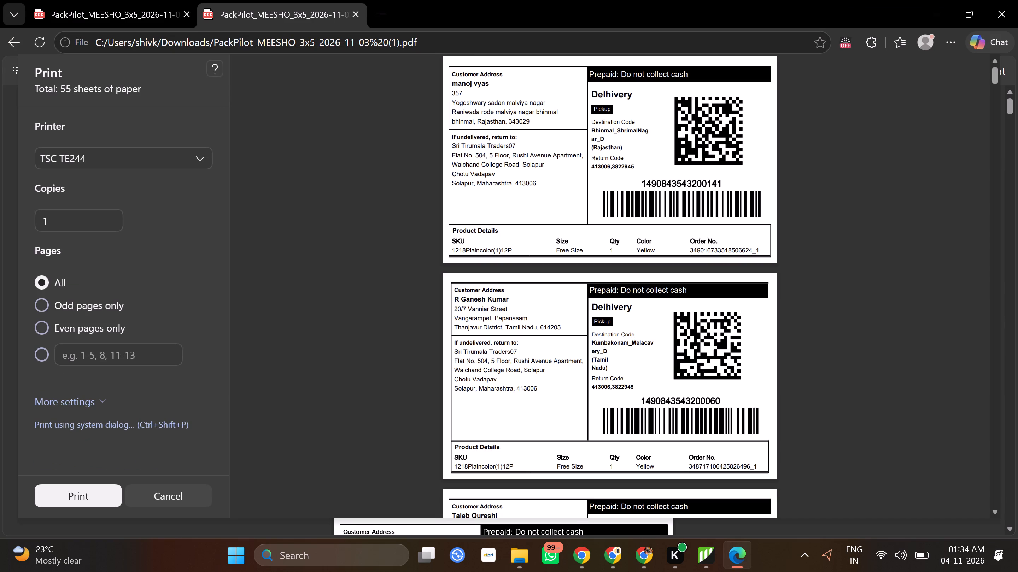
click(83, 497)
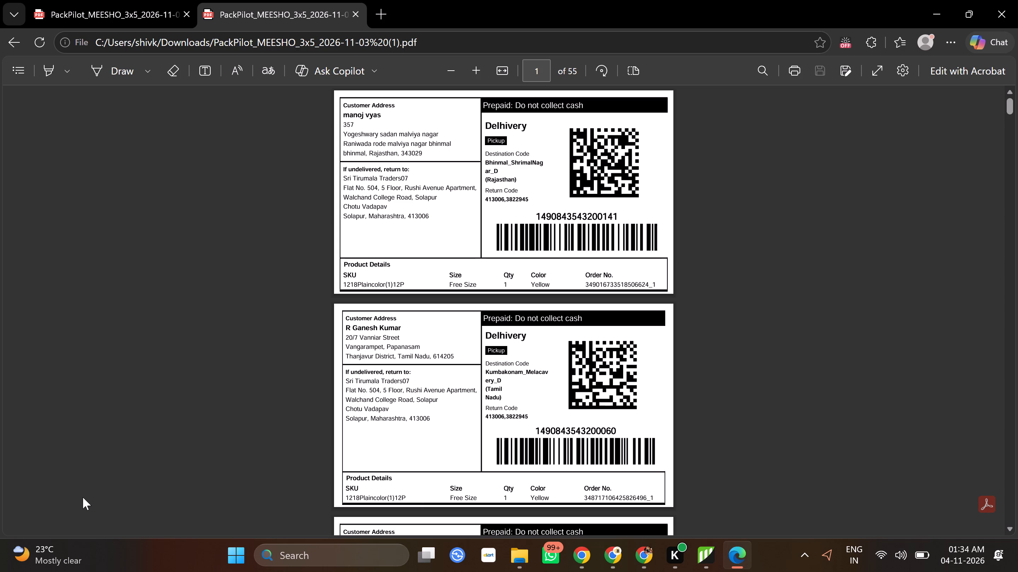
Return to the Downloads folder in File Explorer and open PackPilot_MEESHO_3x5_2026-11-03 (2).pdf.
click(943, 2)
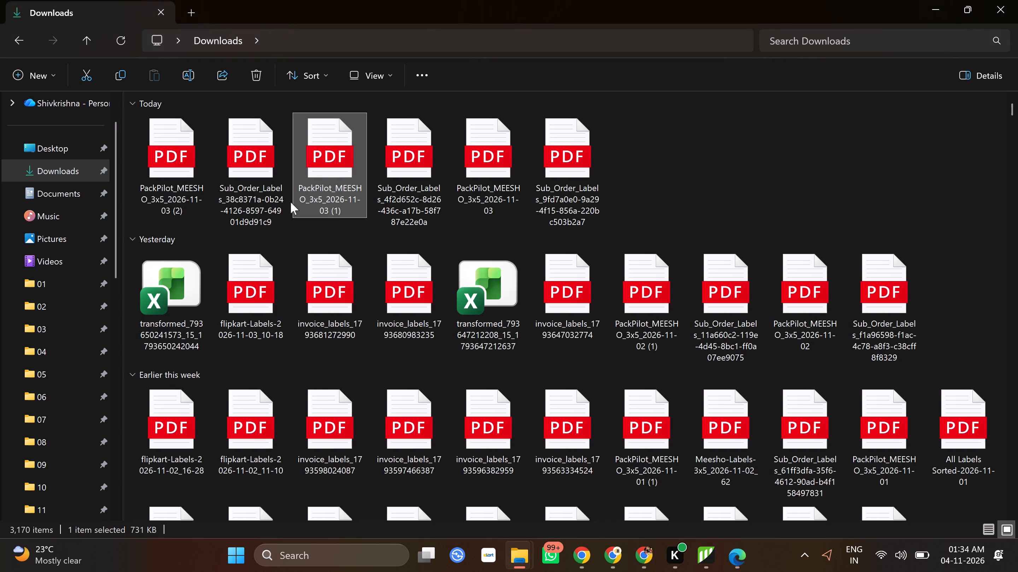
double_click(193, 178)
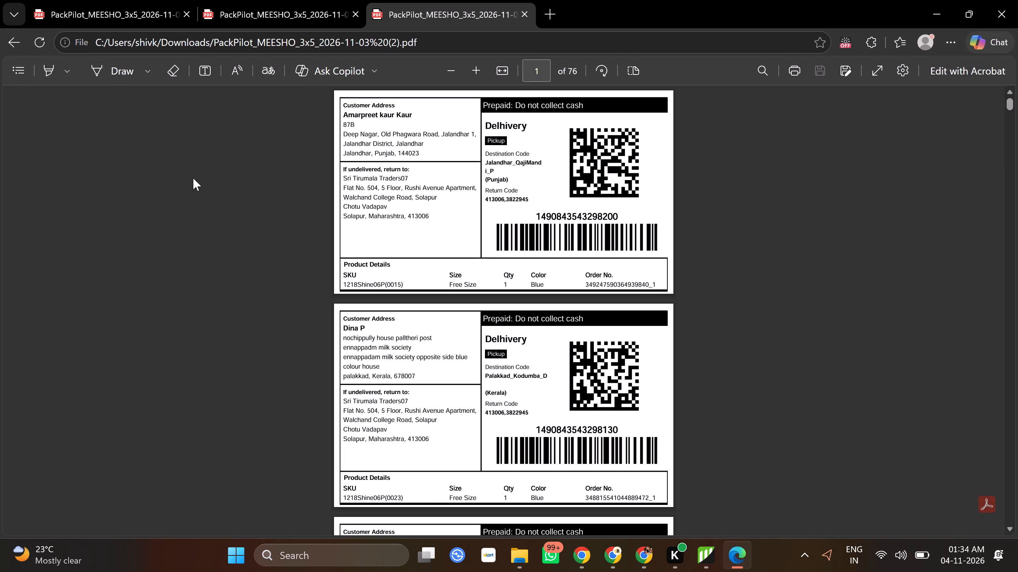
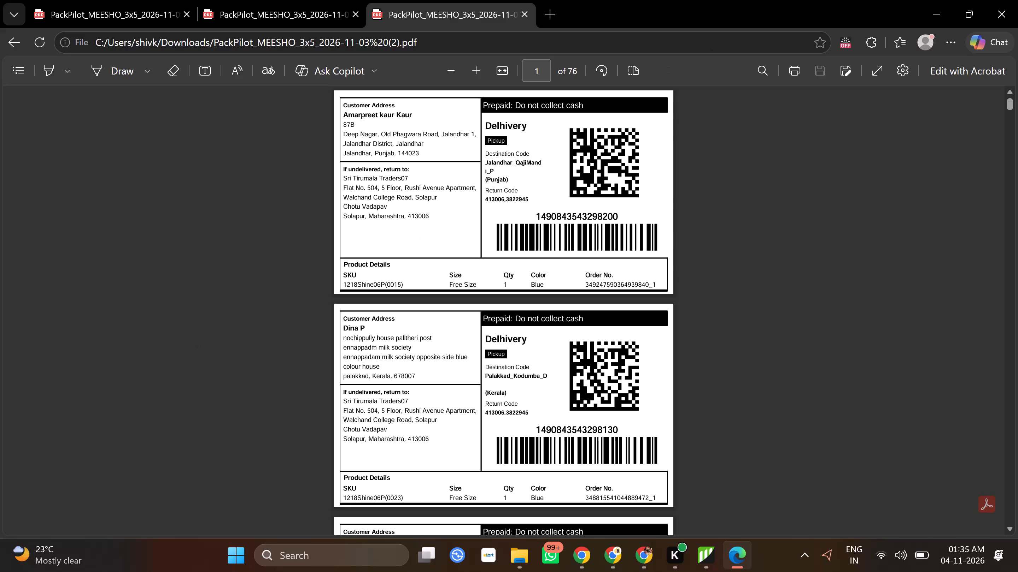
Print one copy of all pages of PackPilot_MEESHO_3x5_2026-11-03 (2).pdf on the TSC TE244.
click(791, 74)
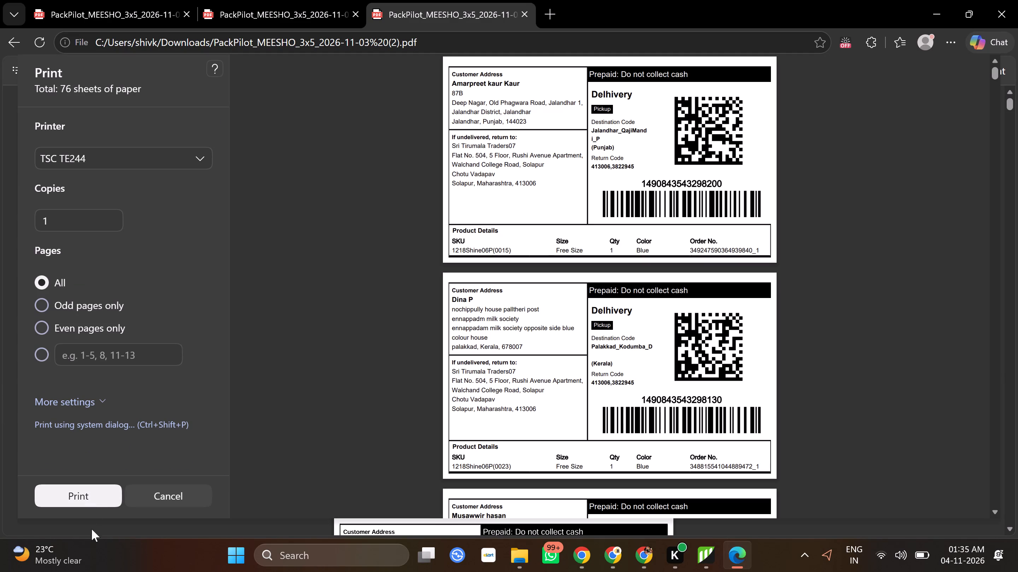
click(100, 498)
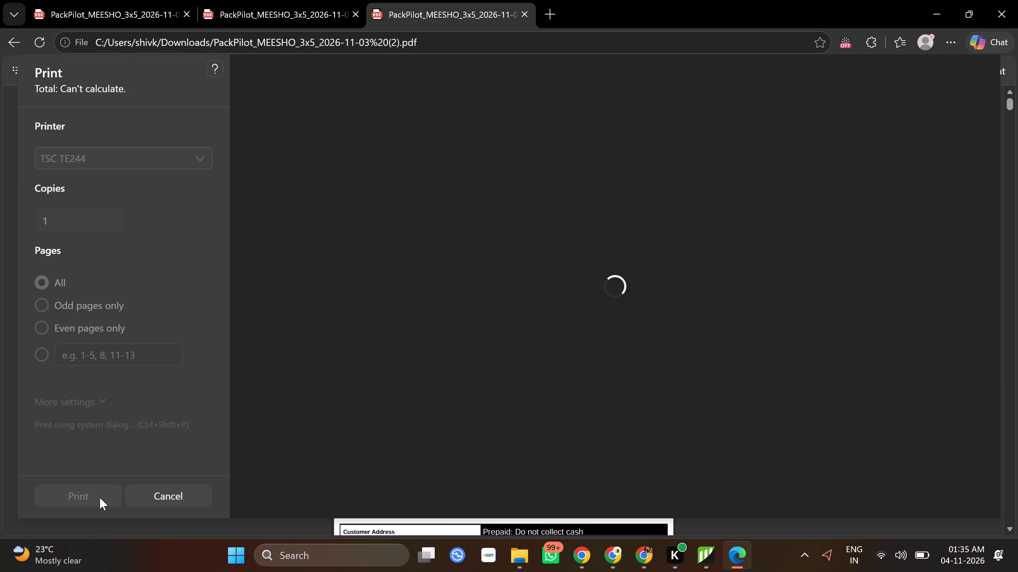
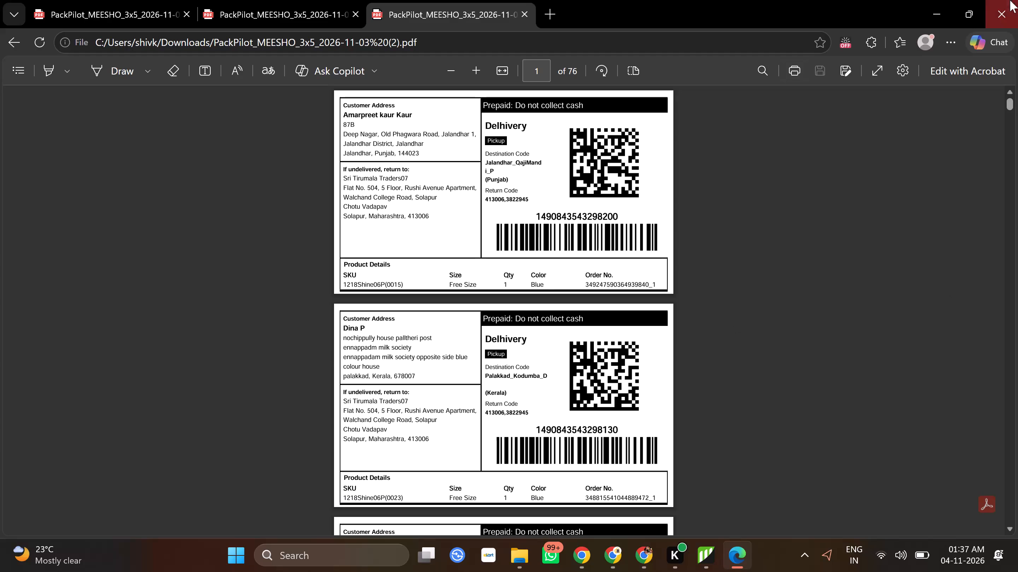
Close the cropped Meesho label PDFs and switch to the Flipkart Seller Hub orders page.
click(1005, 0)
click(834, 145)
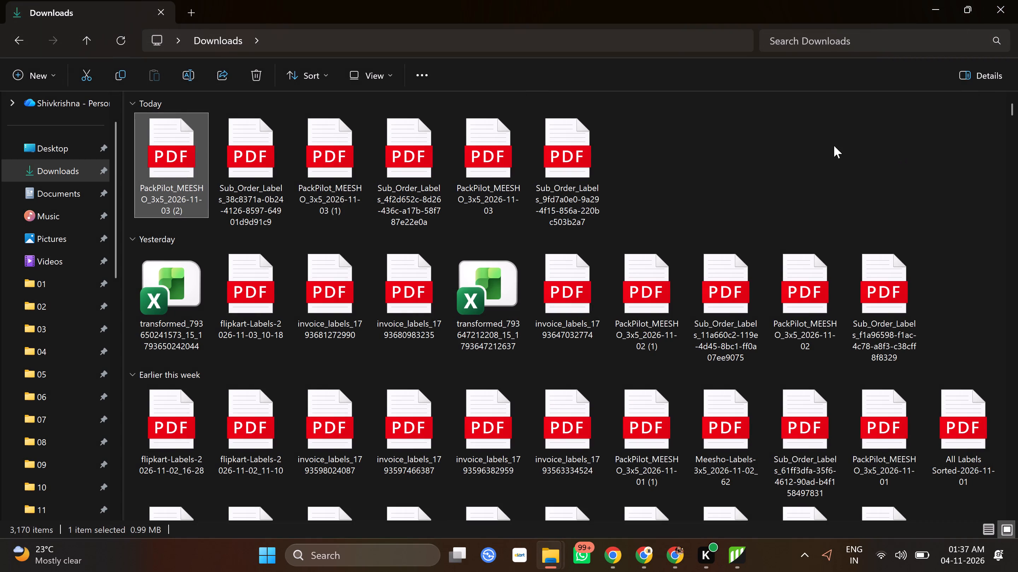
click(677, 550)
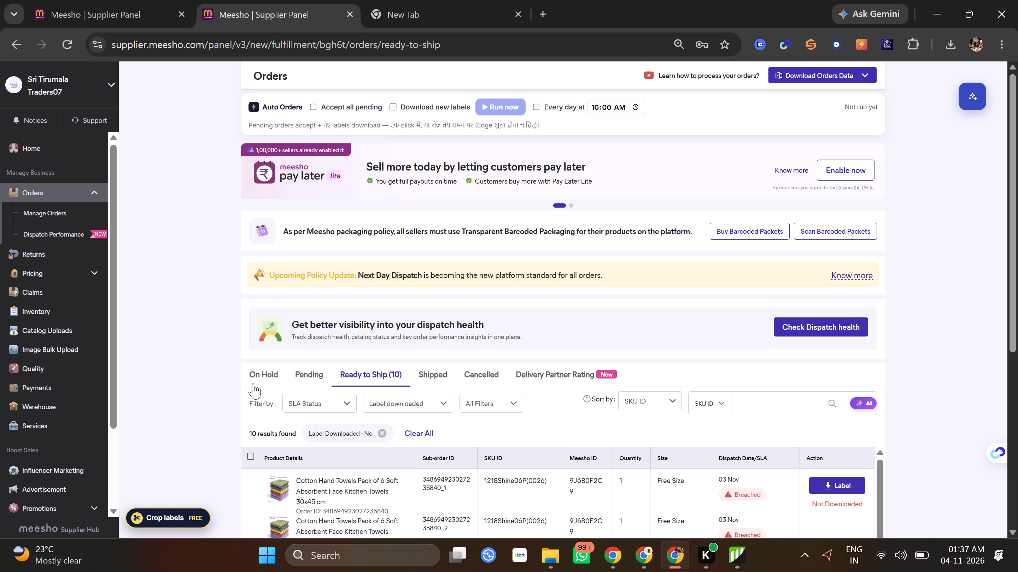
click(650, 560)
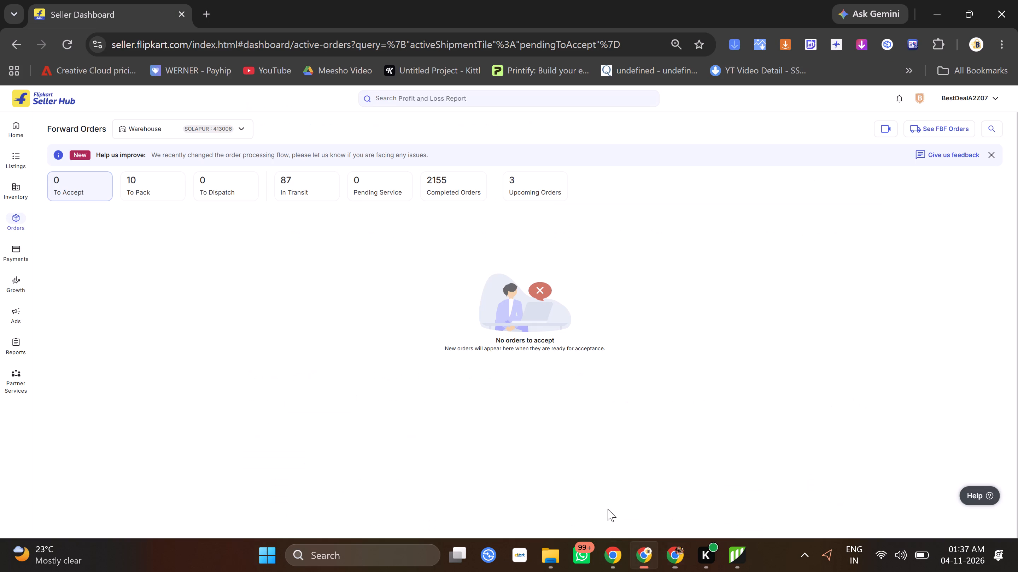
Generate and download labels for all Pending Label order groups under To Pack, and close the opened invoice labels PDF.
click(142, 187)
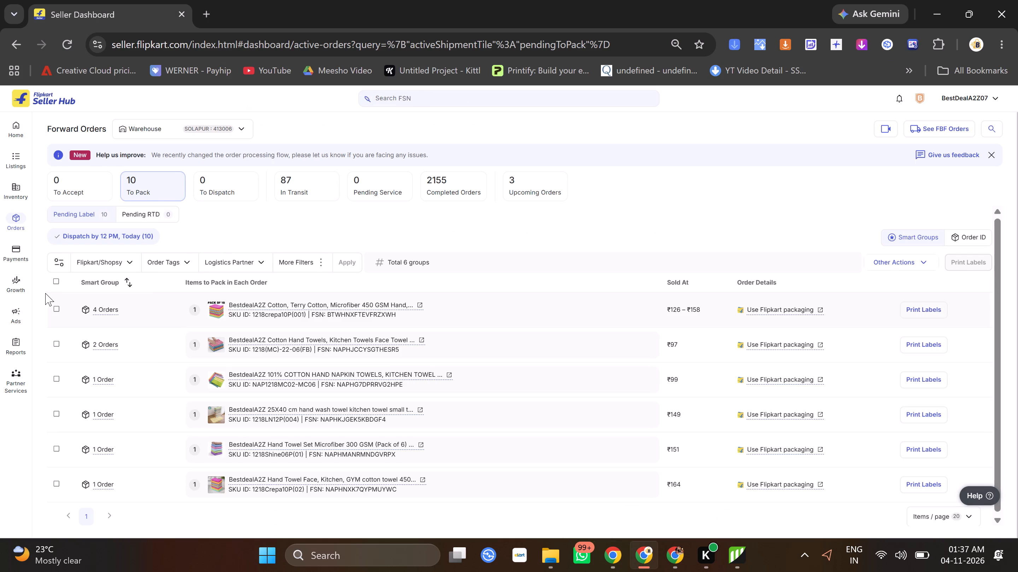
click(57, 283)
click(963, 267)
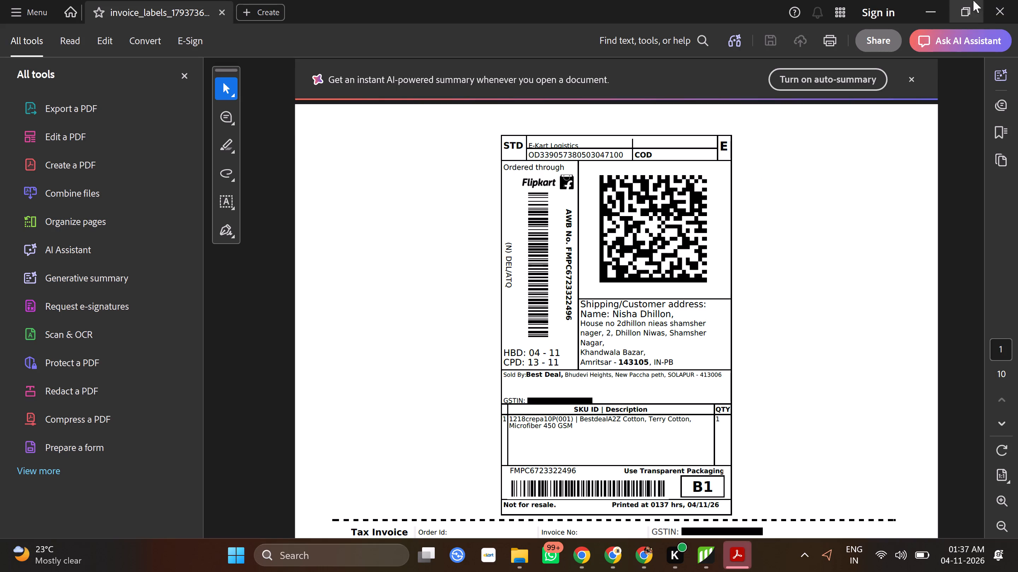
click(990, 2)
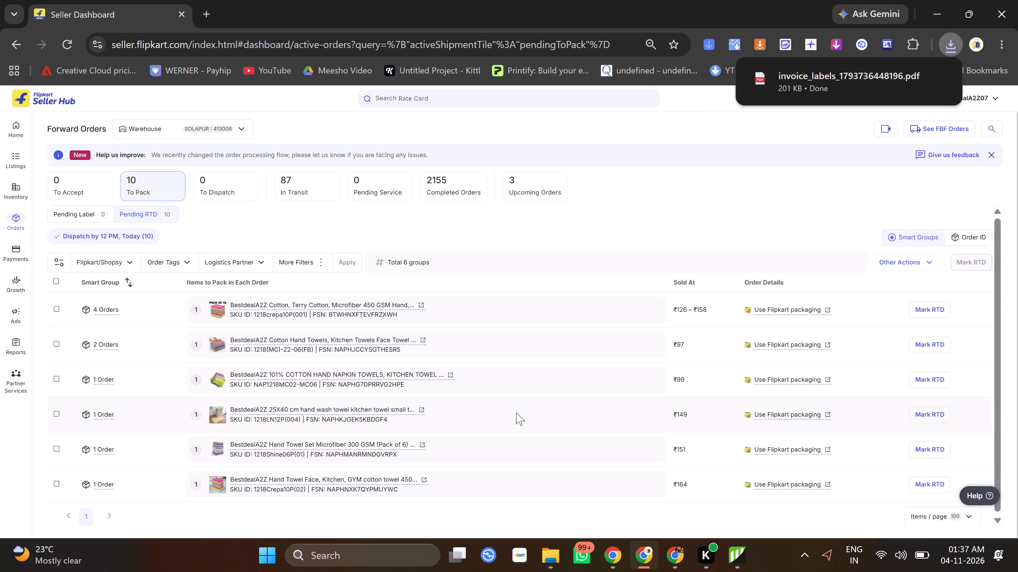
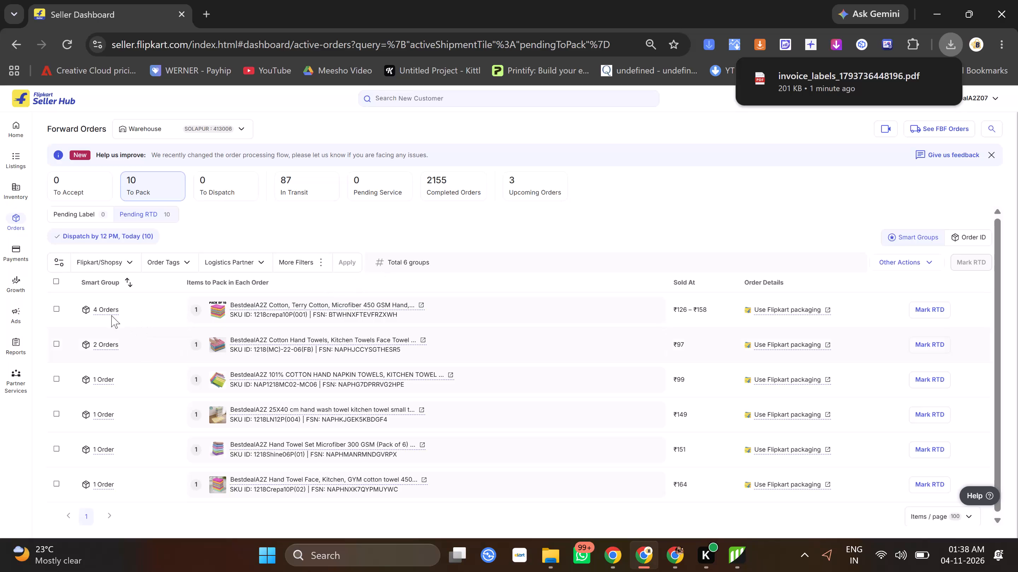
Select all order groups under Pending RTD and mark them as ready to dispatch.
click(57, 281)
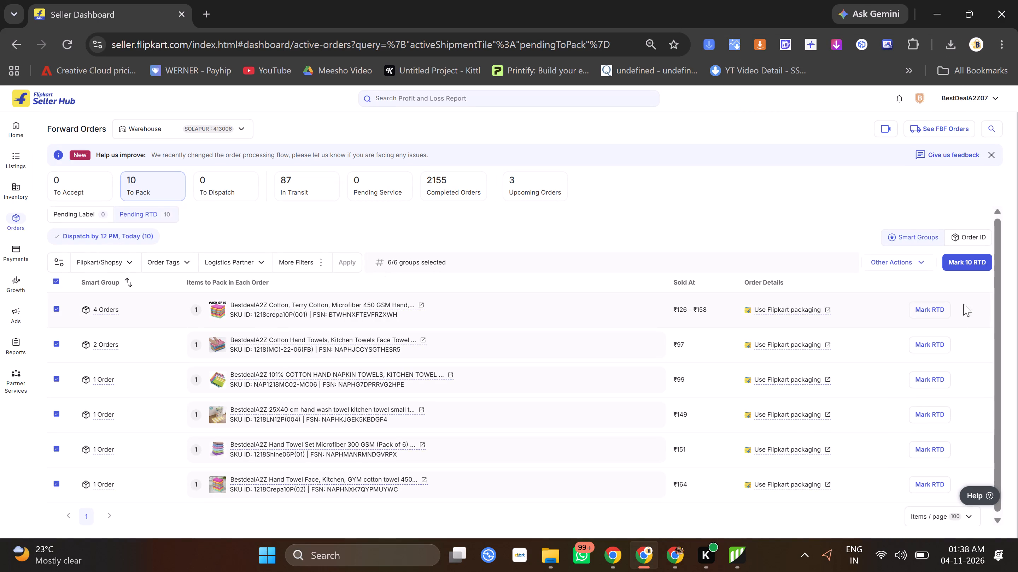
click(978, 267)
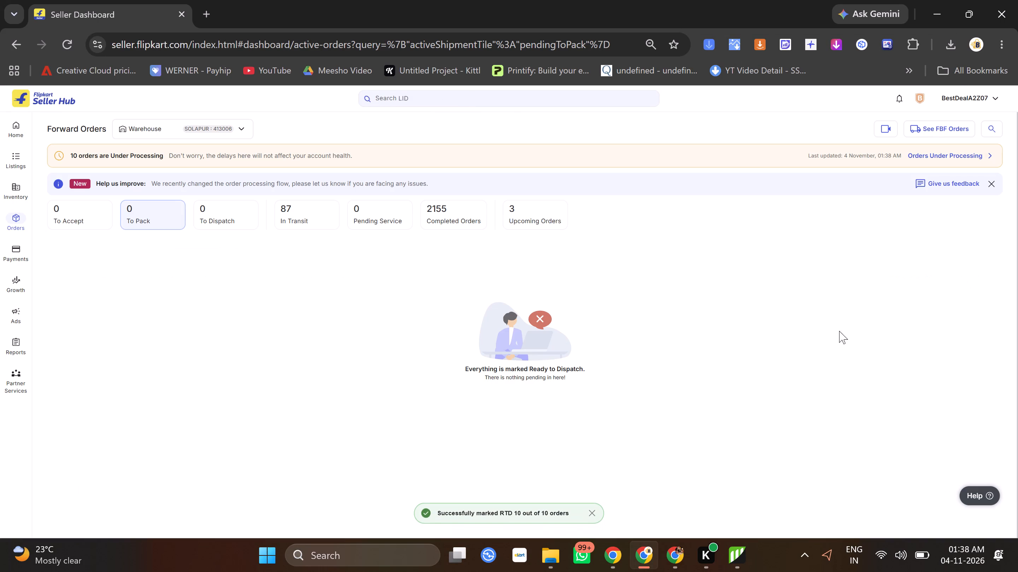
Open the Payments Overview and reload the page to view the latest payment details.
click(20, 250)
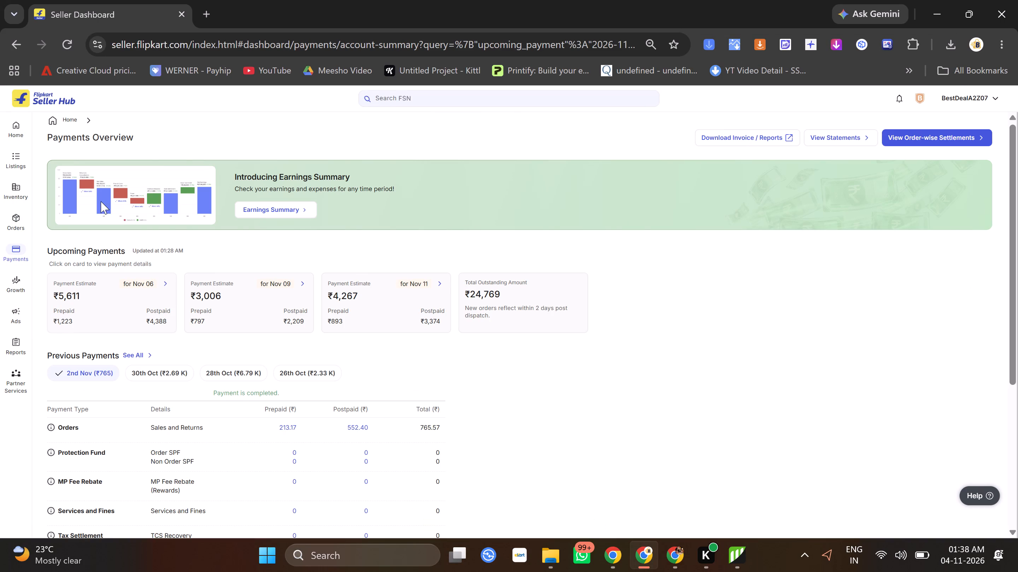
click(69, 47)
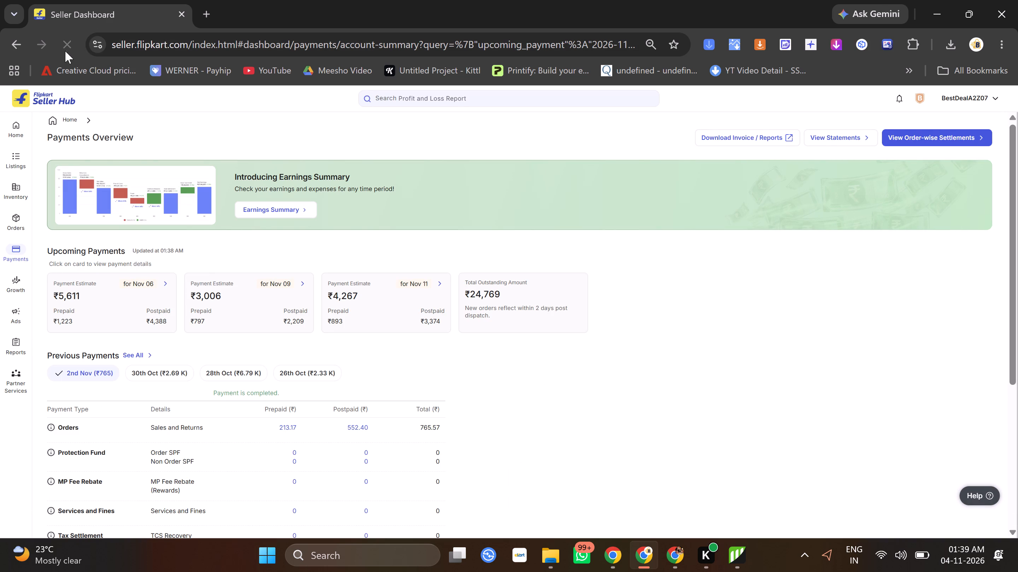
click(76, 47)
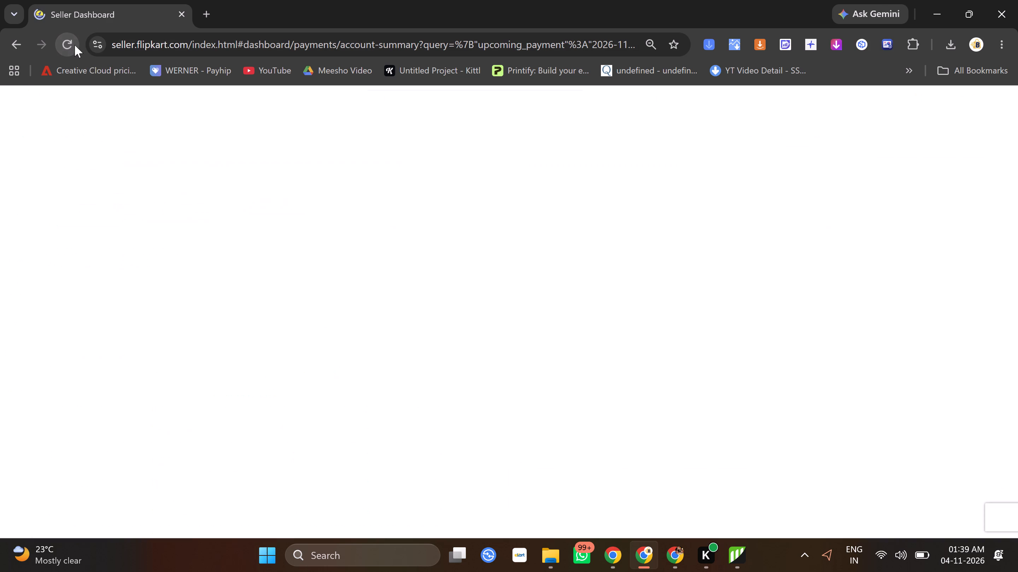
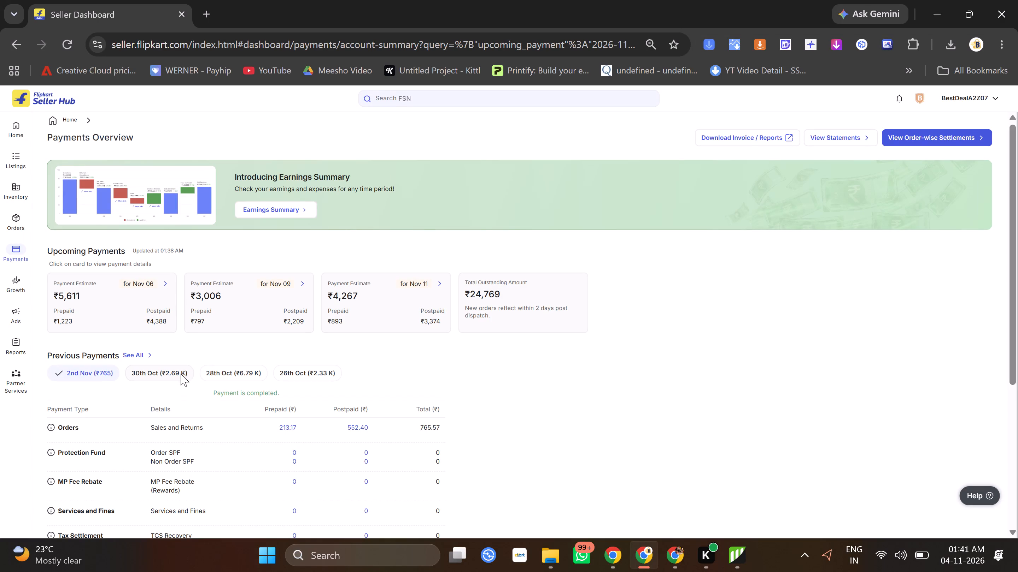
Open the Flipkart Forward Orders page and look through the list of orders under To Dispatch.
click(746, 304)
click(16, 226)
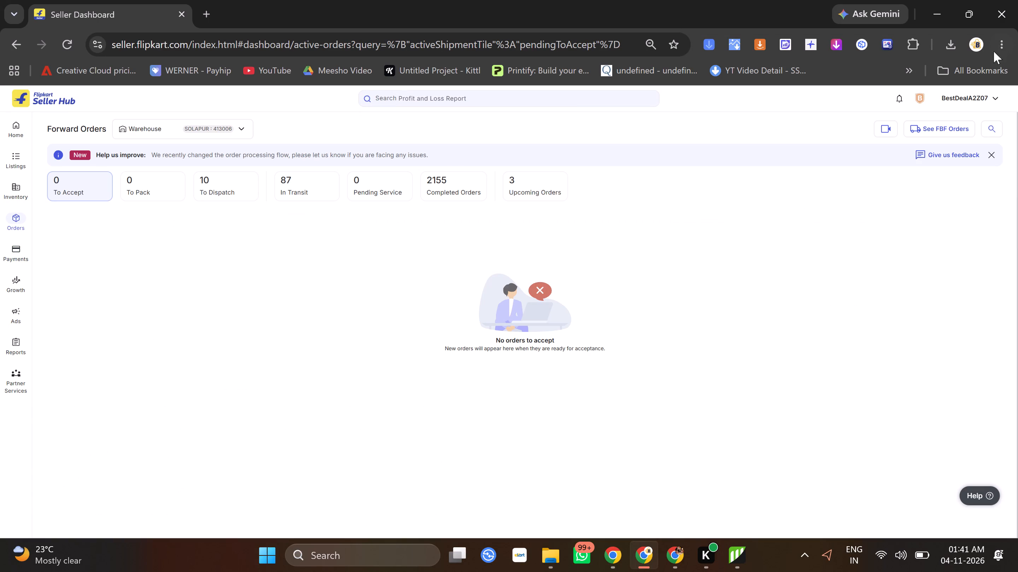
click(216, 189)
scroll(223, 194, down, 1)
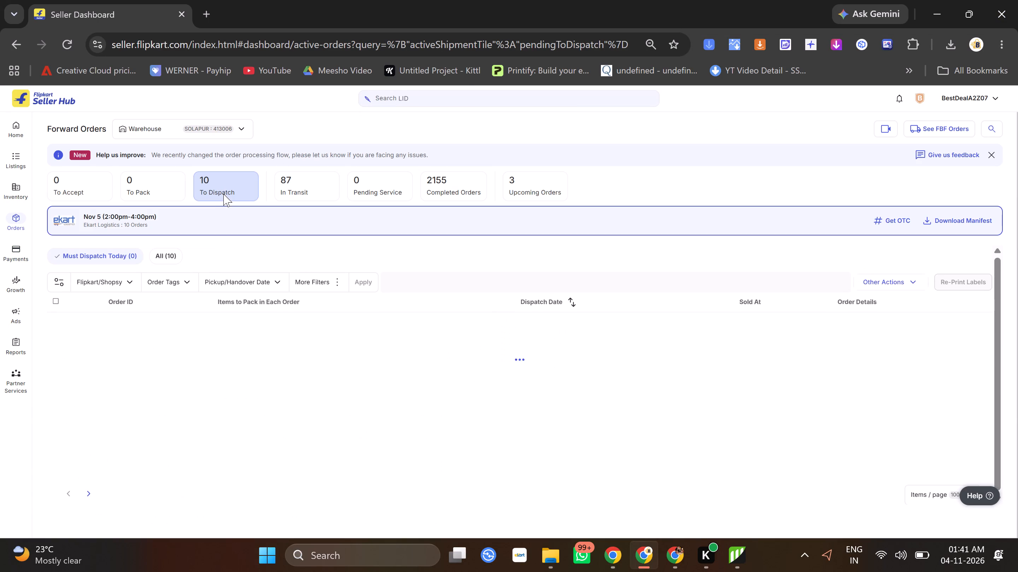
scroll(223, 194, down, 2)
scroll(484, 282, down, 2)
scroll(510, 215, down, 2)
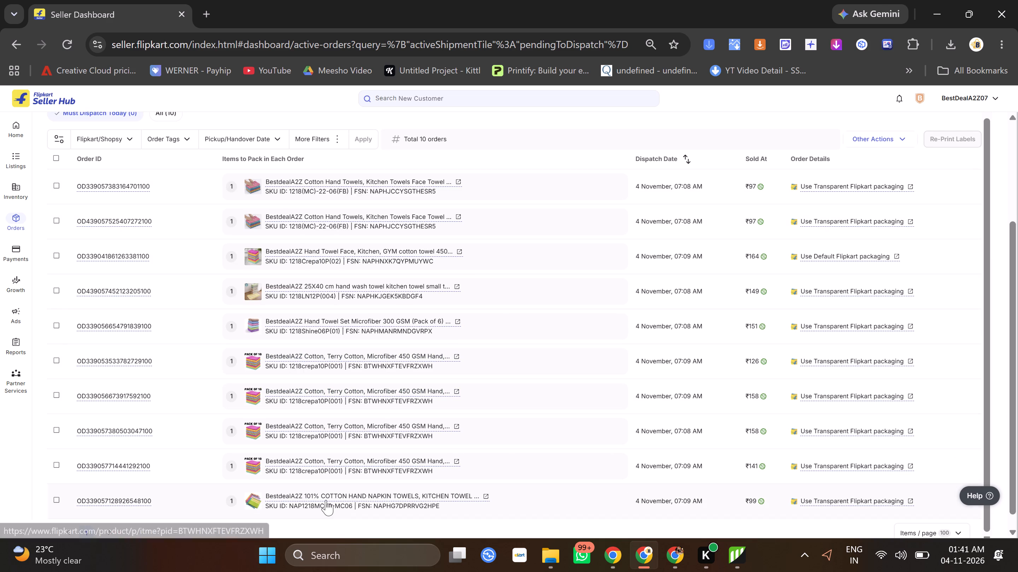
scroll(379, 446, down, 2)
scroll(359, 427, up, 2)
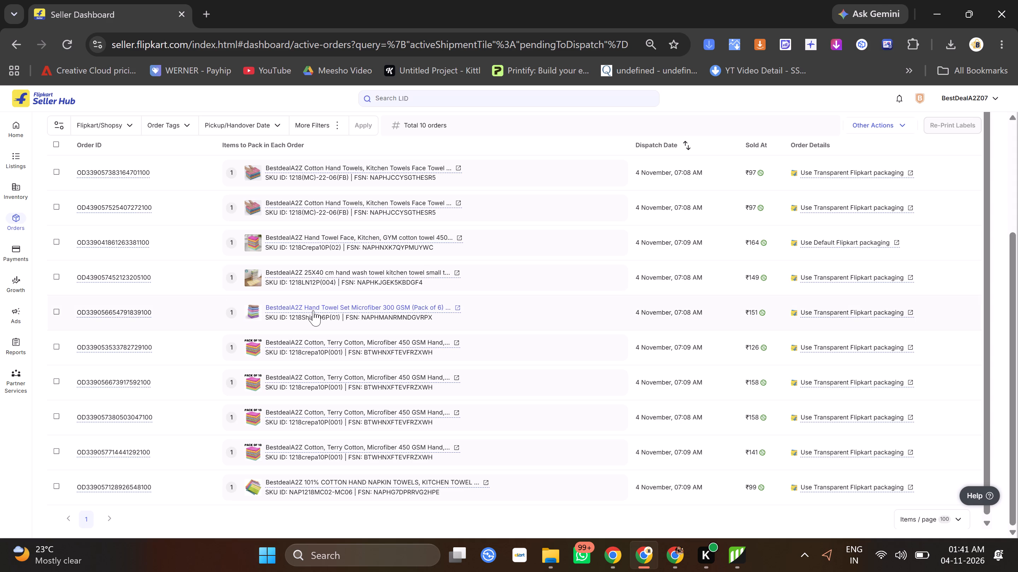
scroll(465, 366, up, 3)
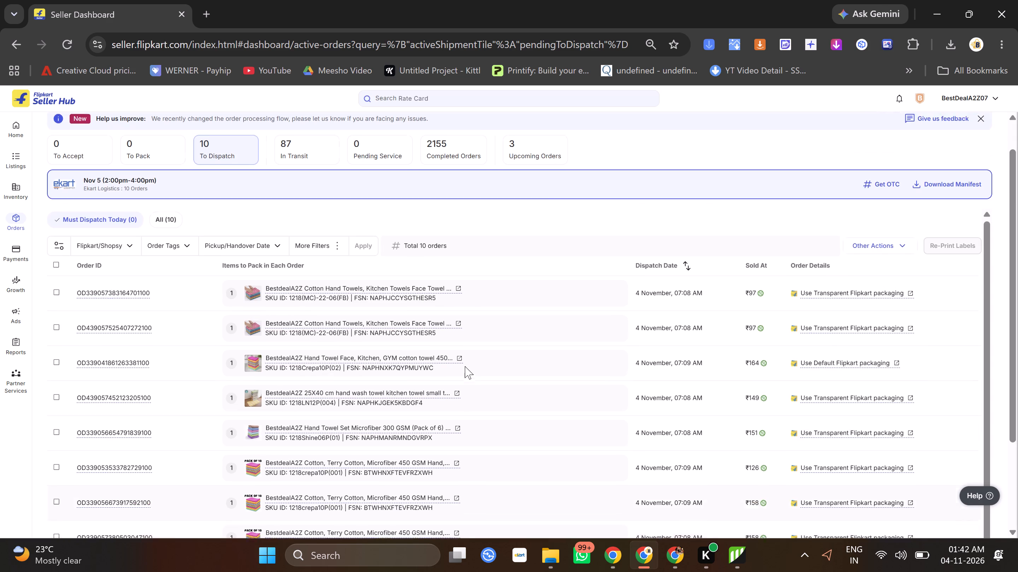
Close the Flipkart Seller Hub and Meesho Supplier Panel browser windows and the File Explorer window, returning to the PackPilot Label Cutter.
click(1008, 16)
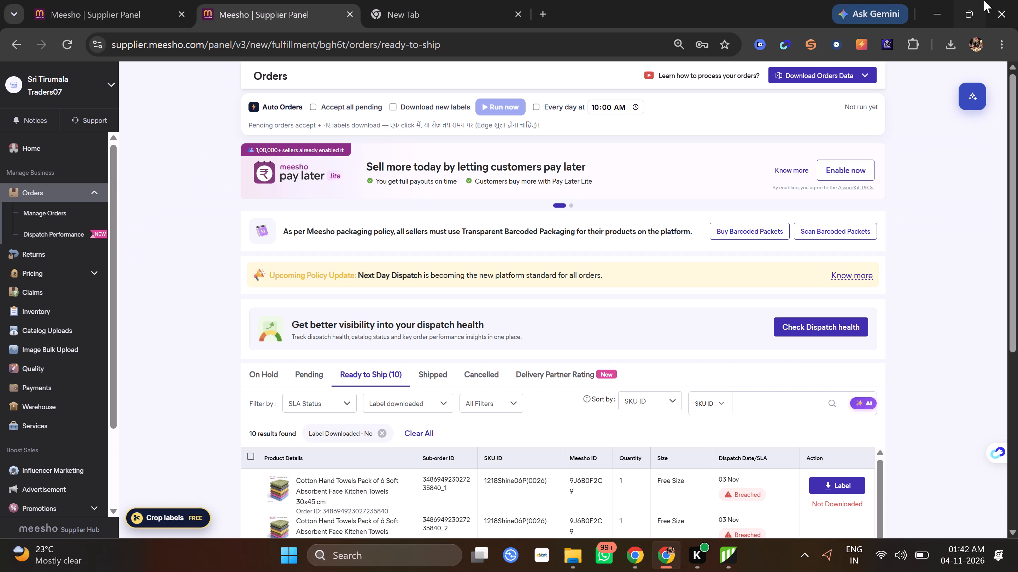
click(998, 11)
click(995, 10)
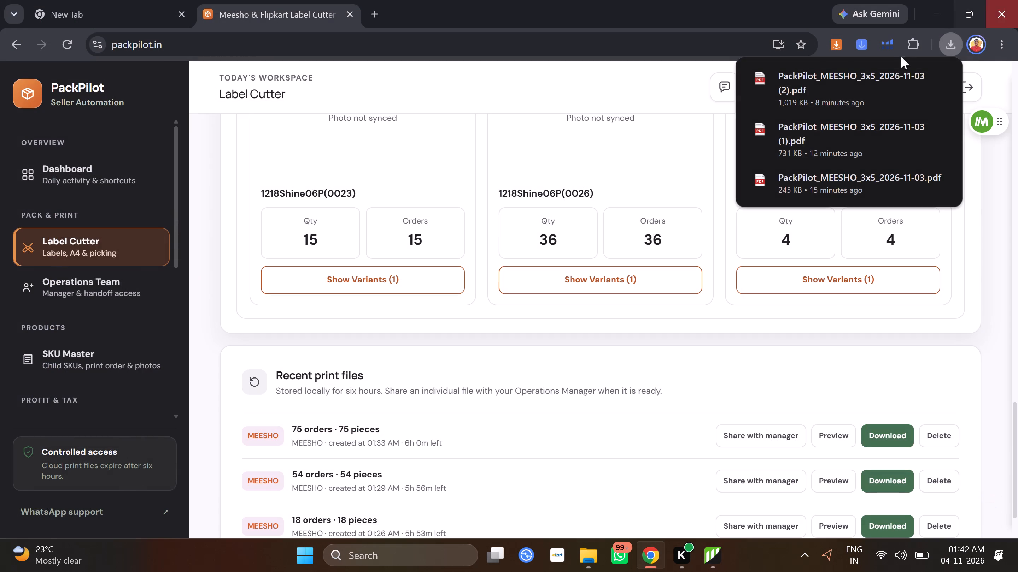